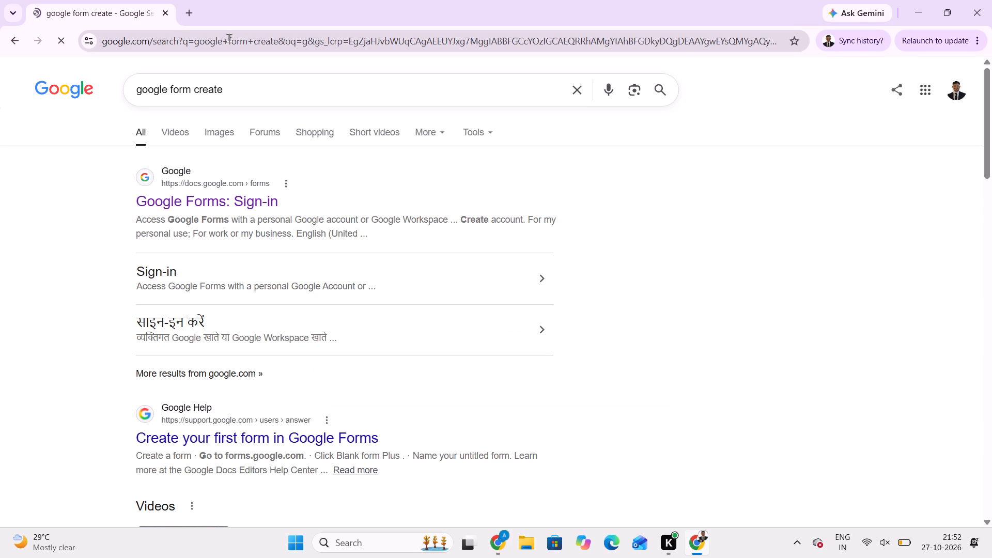
# Open the Google Forms home page from the search results.
pyautogui.click(167, 207)
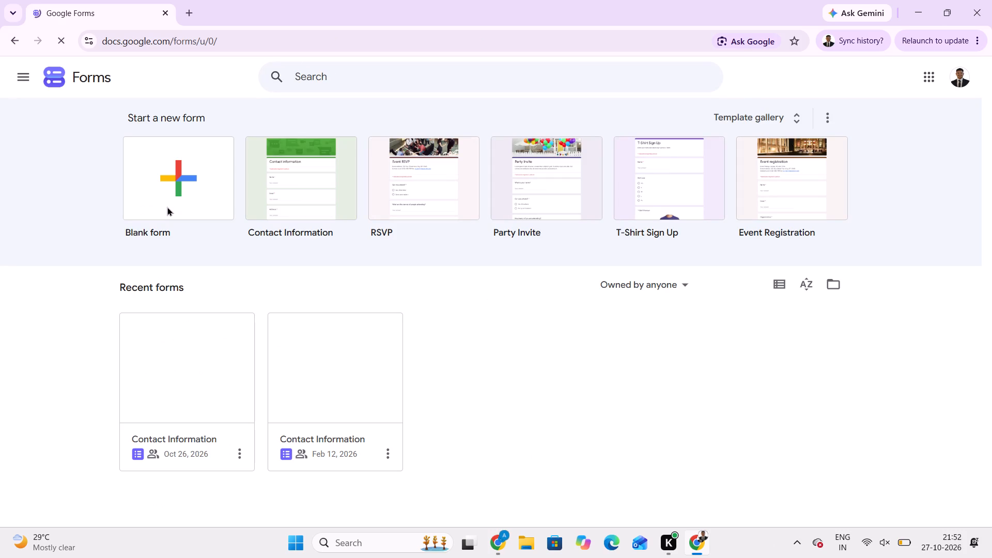
# Open the Contact Information form dated Oct 26, 2026 and view its summary of responses.
pyautogui.click(139, 394)
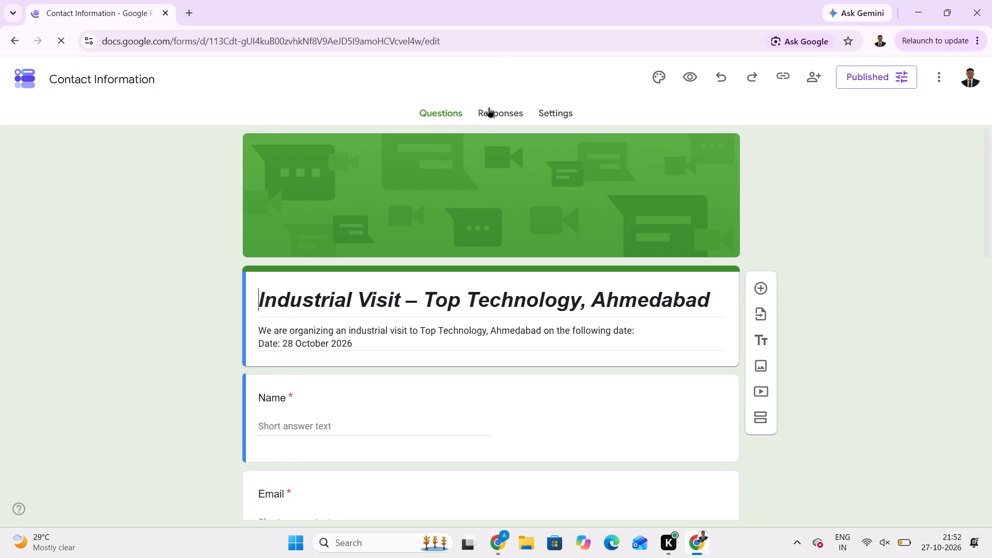
pyautogui.click(489, 110)
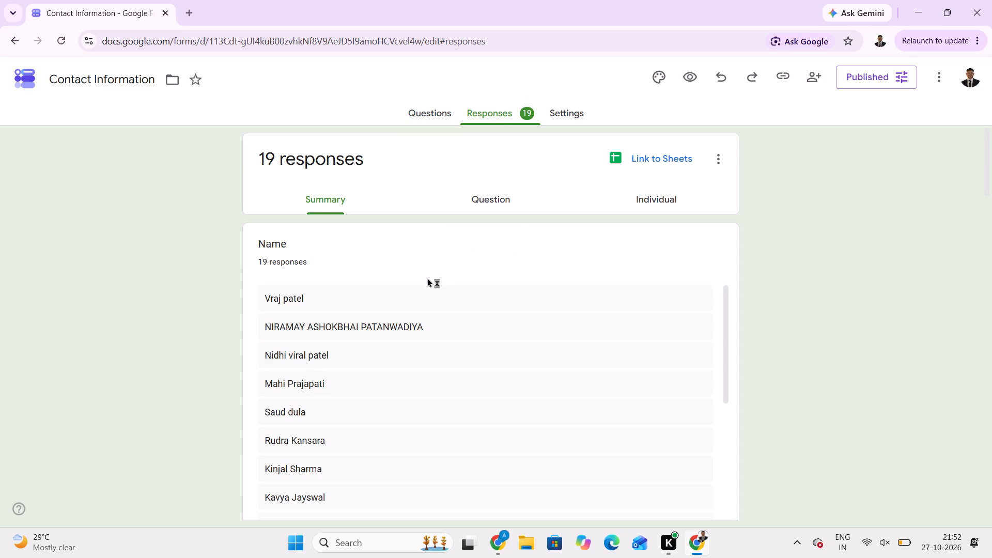
pyautogui.scroll(-1, 411, 285)
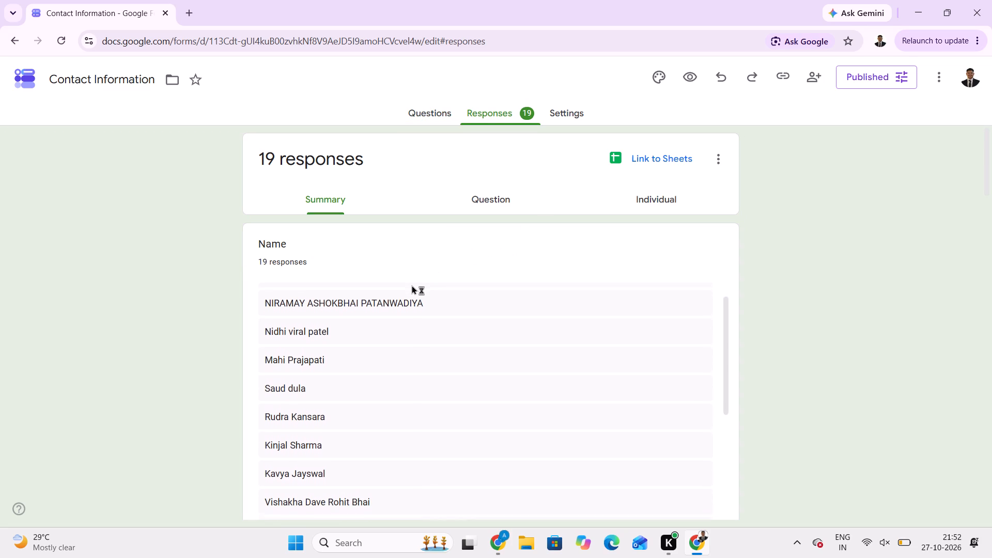
pyautogui.scroll(-1, 411, 285)
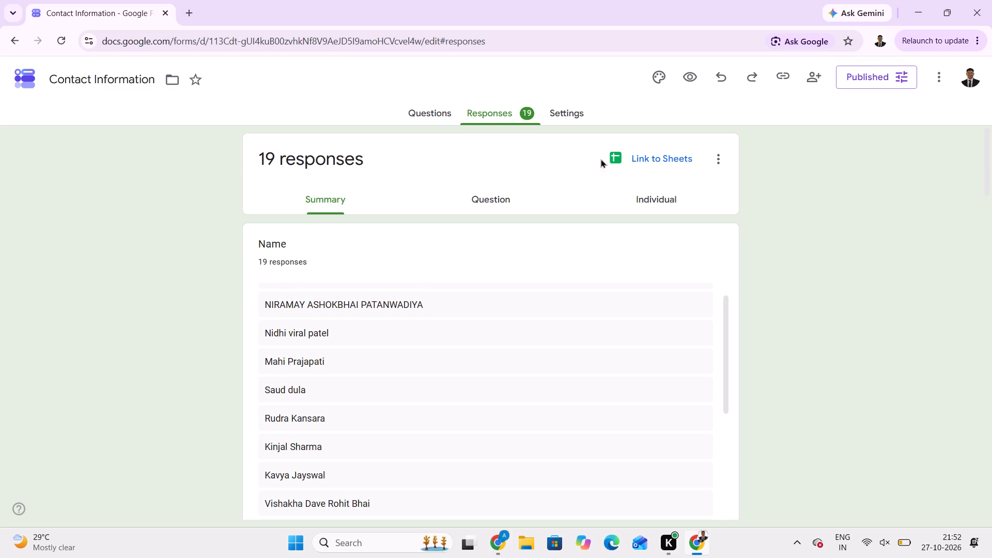
# Link the form responses to a new spreadsheet with the default name Contact Information (Responses).
pyautogui.click(658, 148)
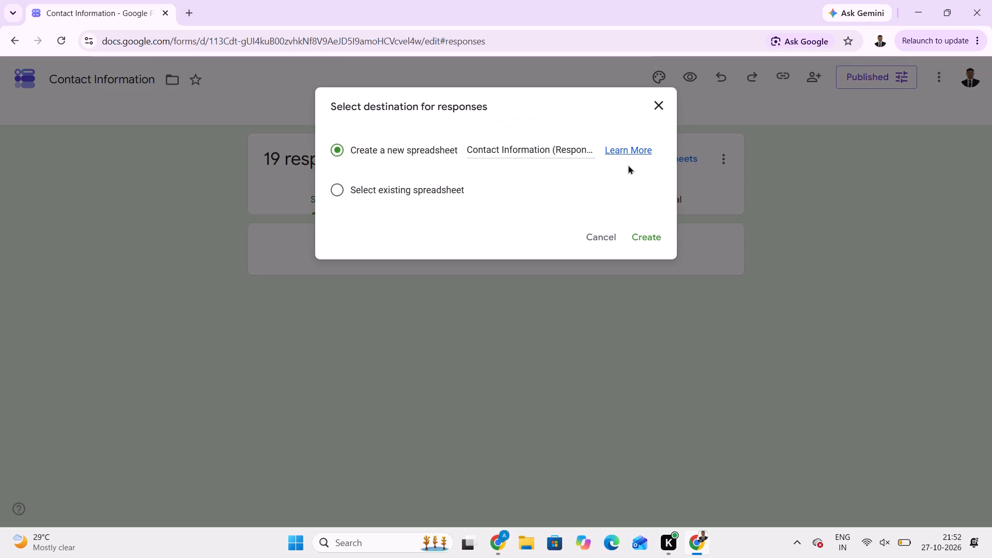
pyautogui.click(646, 235)
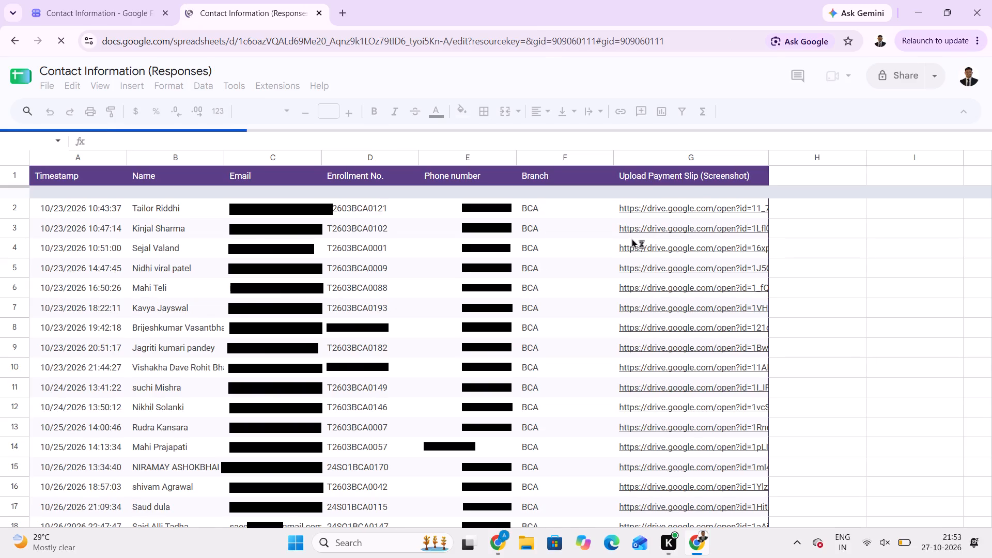
# Examine all the response rows in the new spreadsheet and decline the Gemini student offer.
pyautogui.scroll(-2, 419, 346)
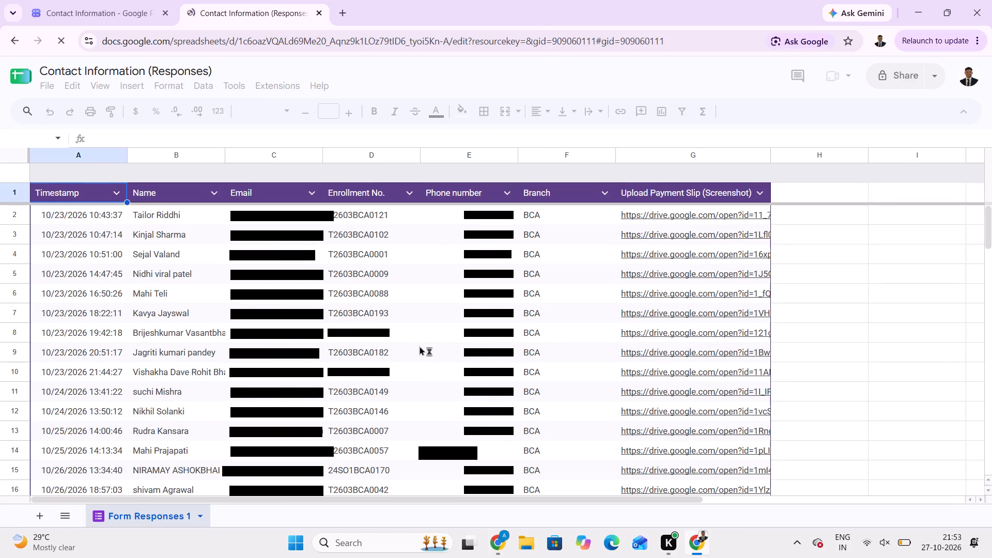
pyautogui.scroll(-2, 419, 346)
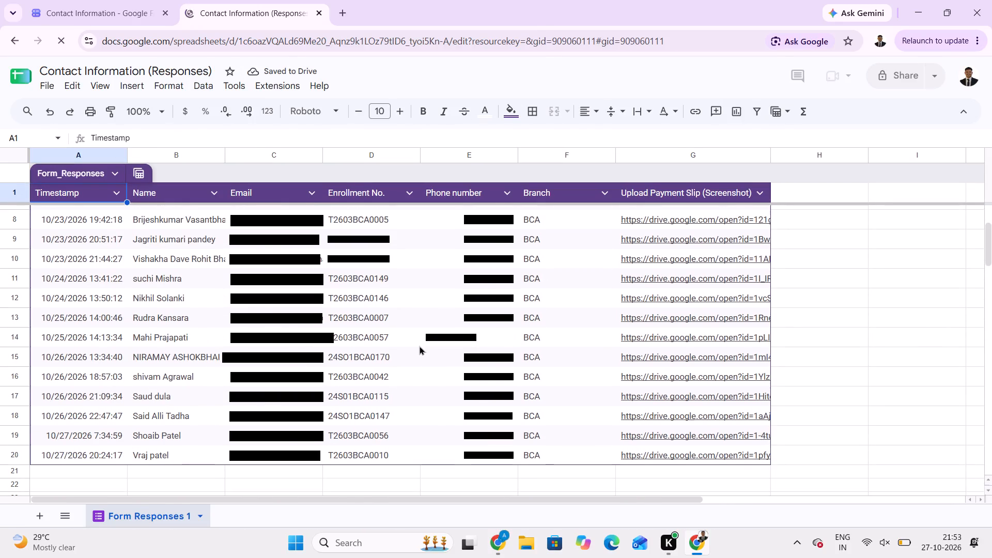
pyautogui.scroll(-2, 419, 346)
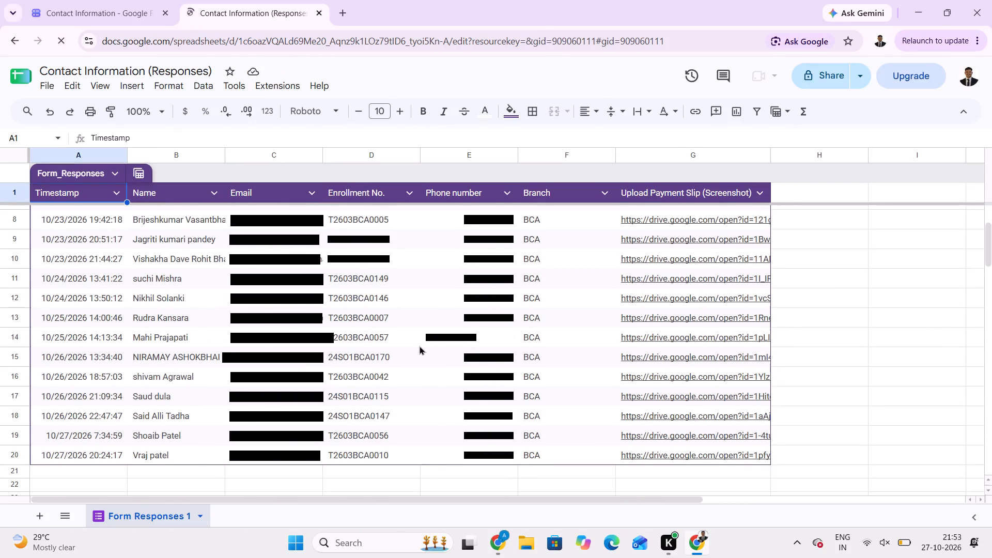
pyautogui.scroll(3, 419, 346)
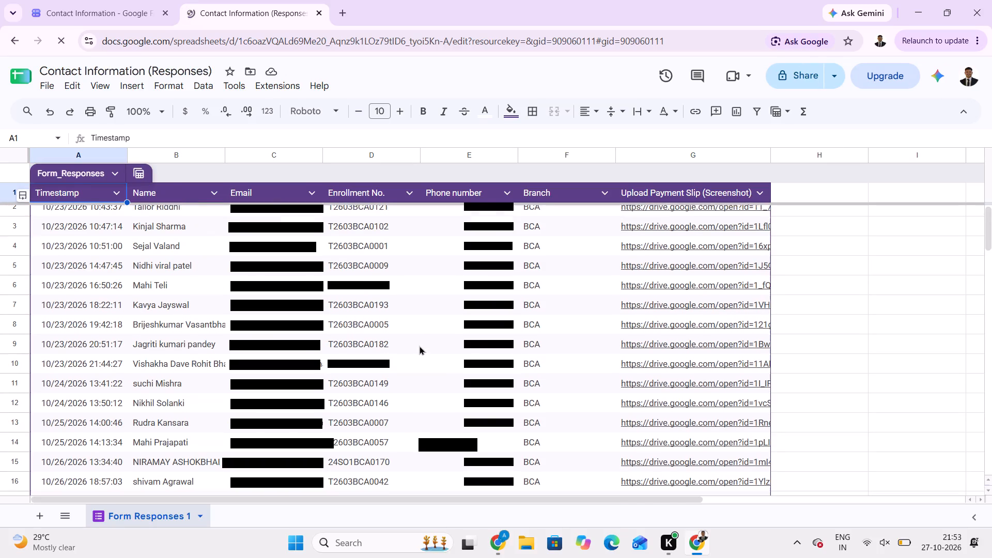
pyautogui.scroll(1, 419, 346)
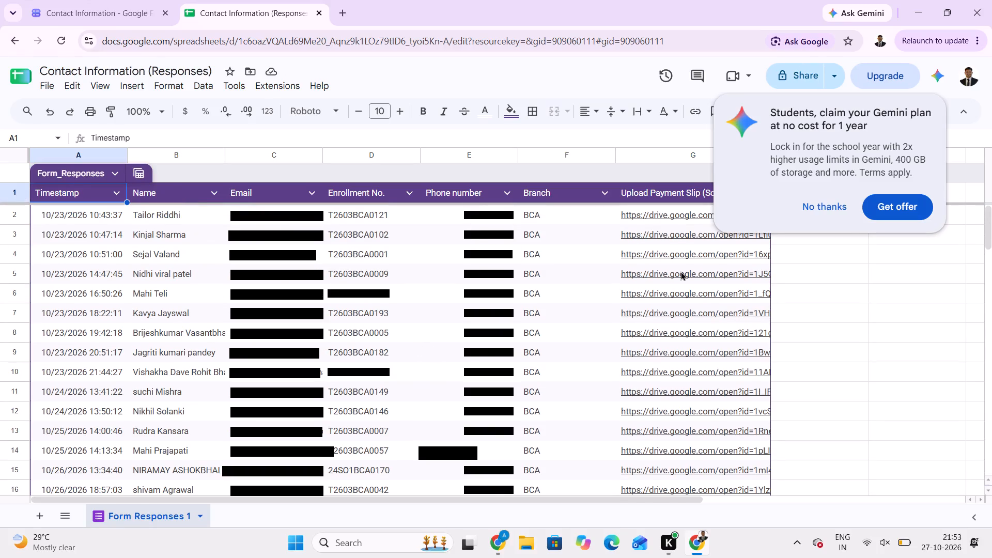
pyautogui.click(824, 204)
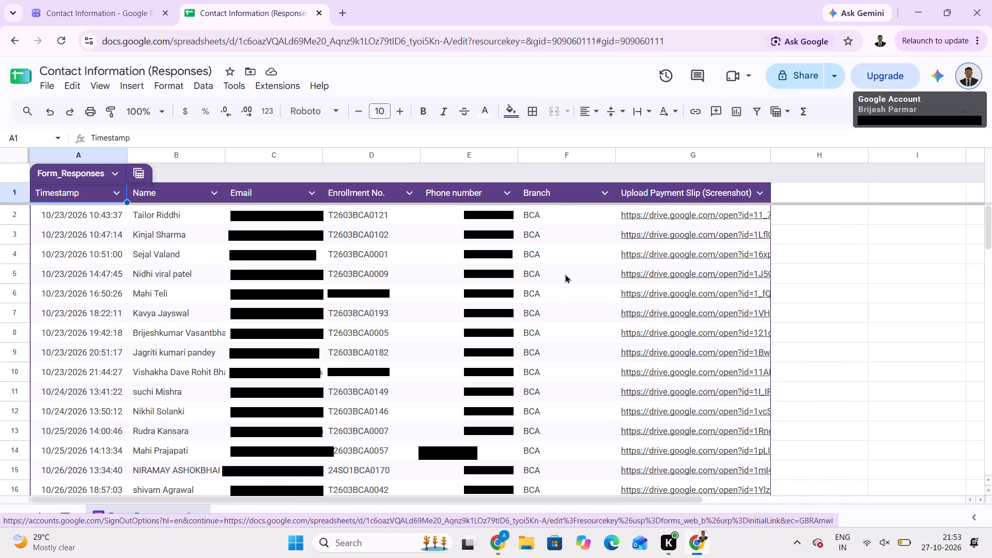
# Switch to Excel, create a blank workbook and dismiss the subscription sign-in dialog.
pyautogui.hotkey('ctrl', 's')
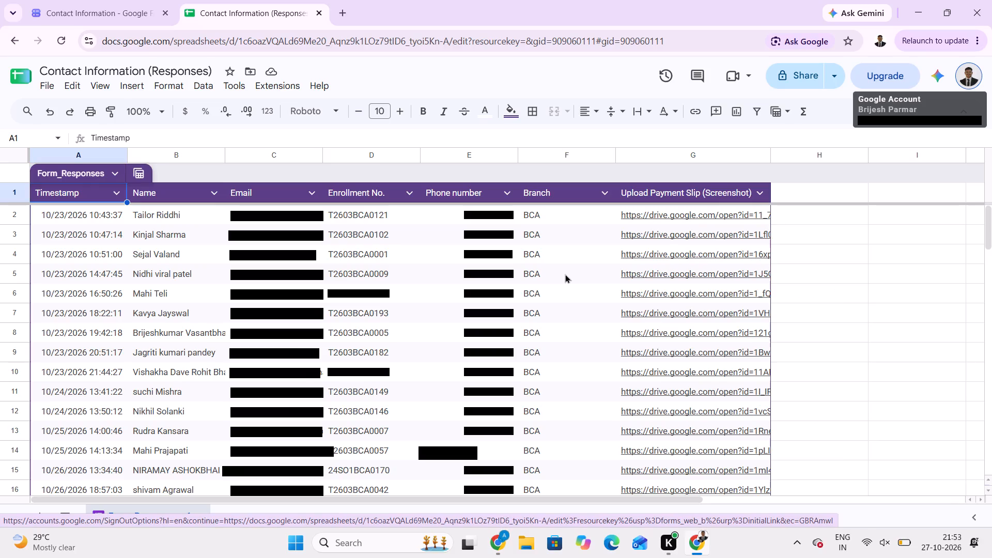
pyautogui.write('ex')
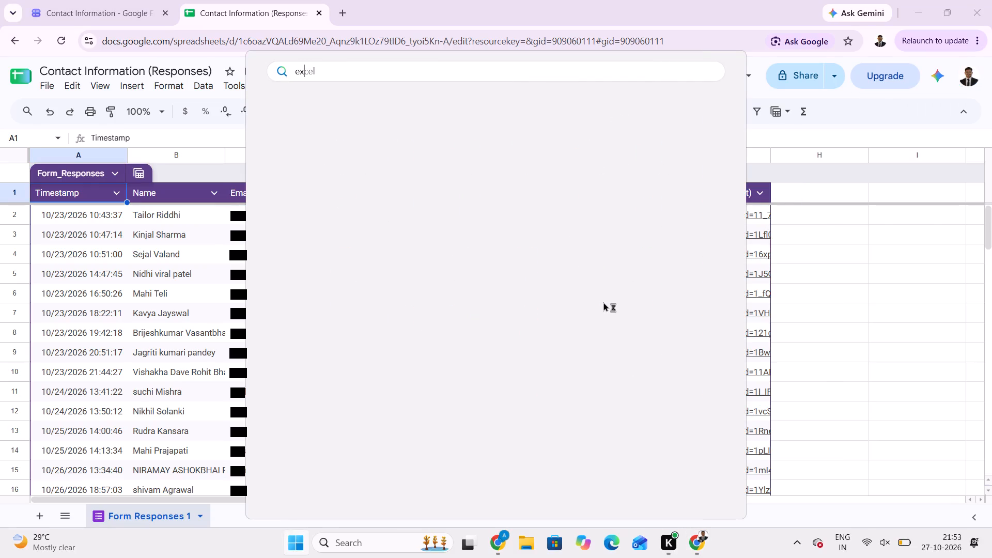
pyautogui.press('Return')
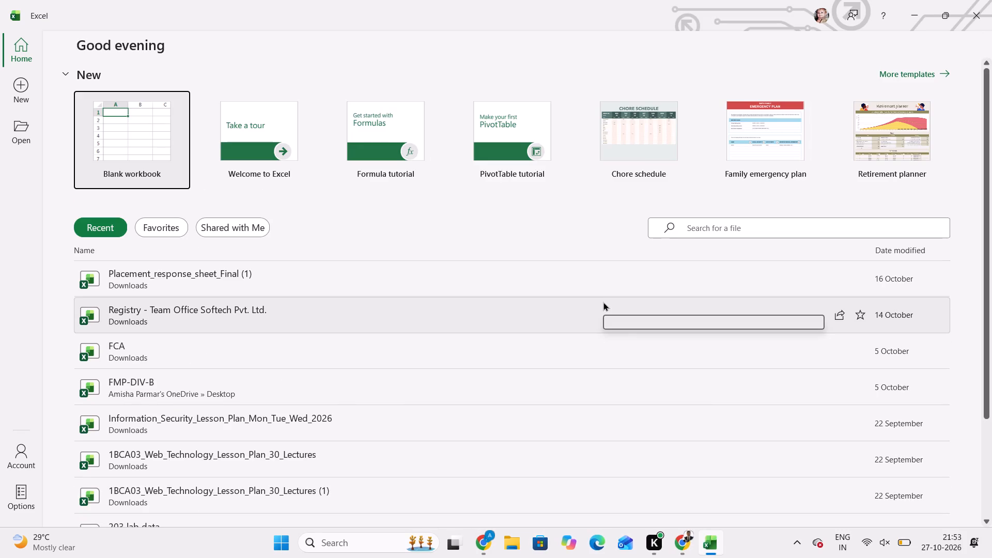
pyautogui.press('Return')
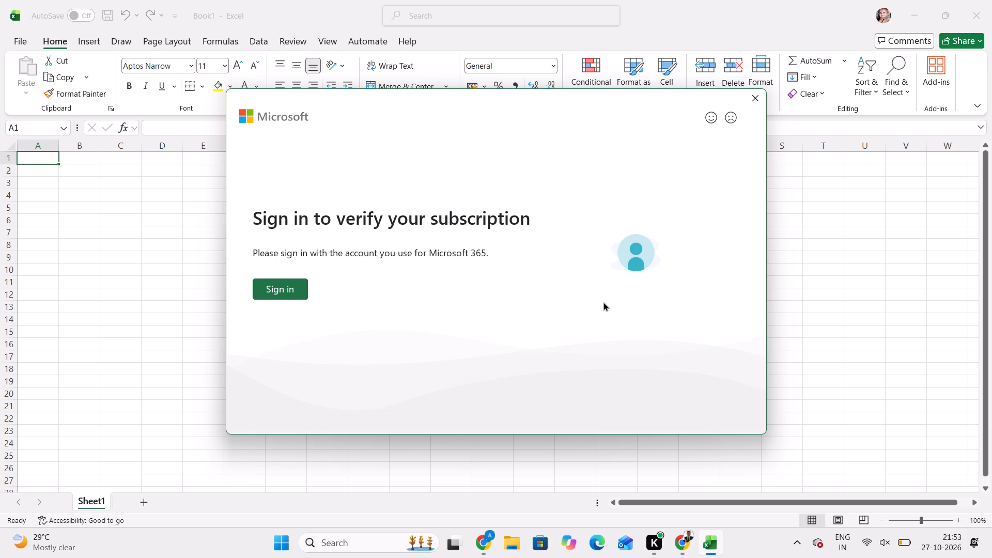
pyautogui.click(758, 91)
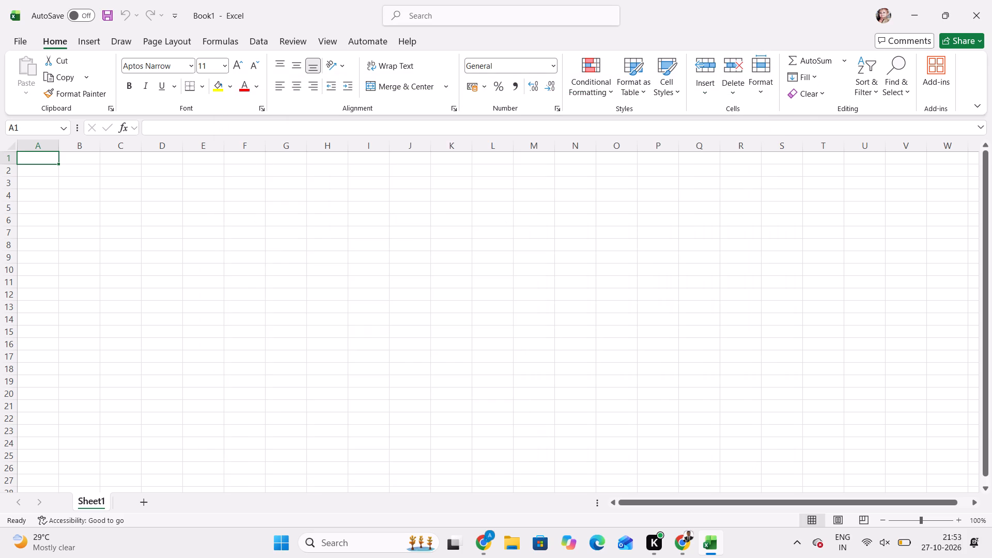
# Copy the Timestamp through Branch columns (A1:F20) from the responses spreadsheet and paste them at A1 of the blank Excel workbook.
pyautogui.click(676, 541)
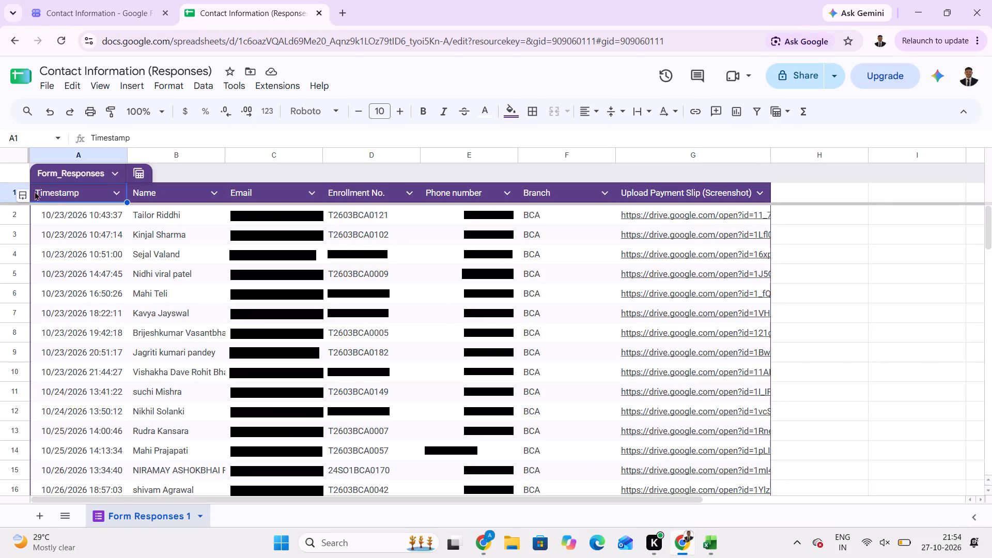
pyautogui.click(77, 229)
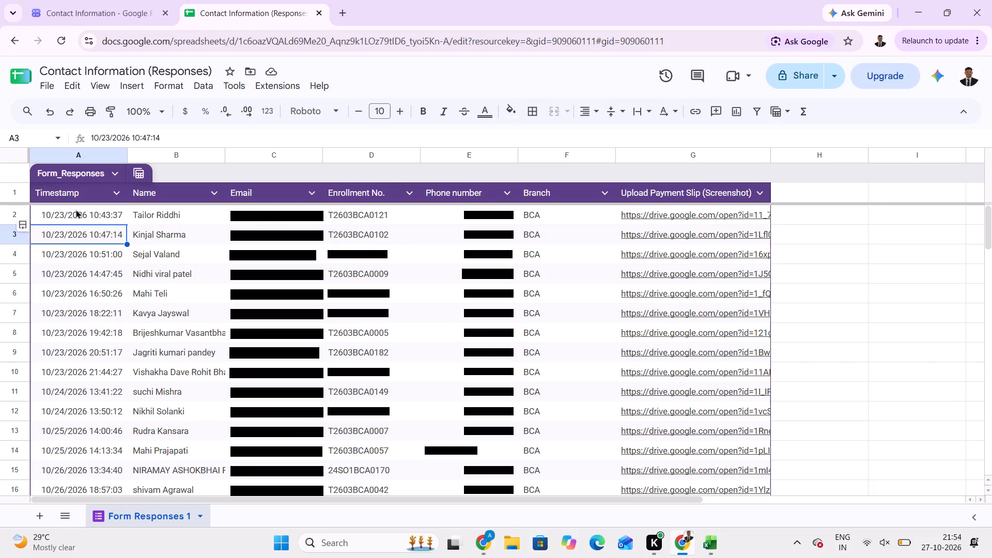
pyautogui.moveTo(74, 191); pyautogui.dragTo(537, 295)
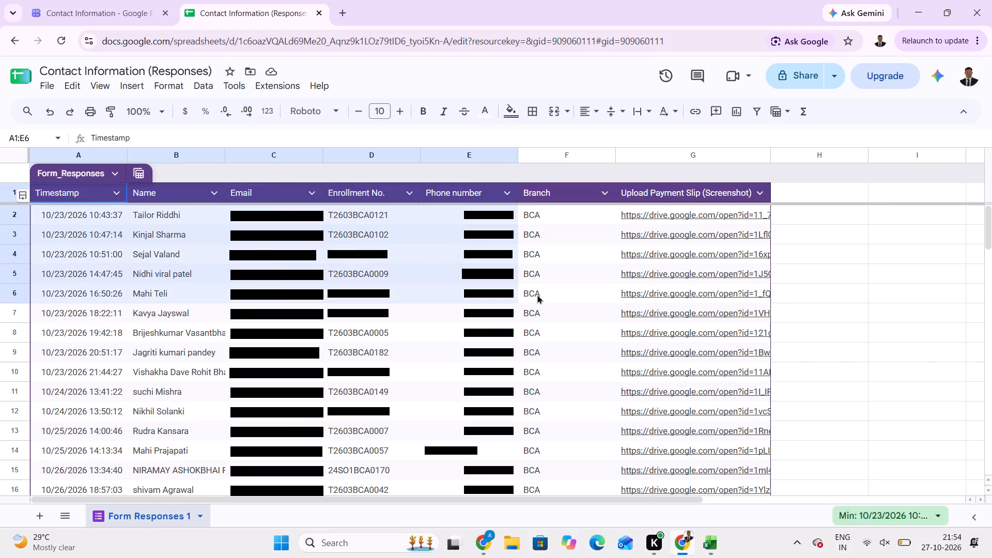
pyautogui.moveTo(537, 295); pyautogui.dragTo(534, 557)
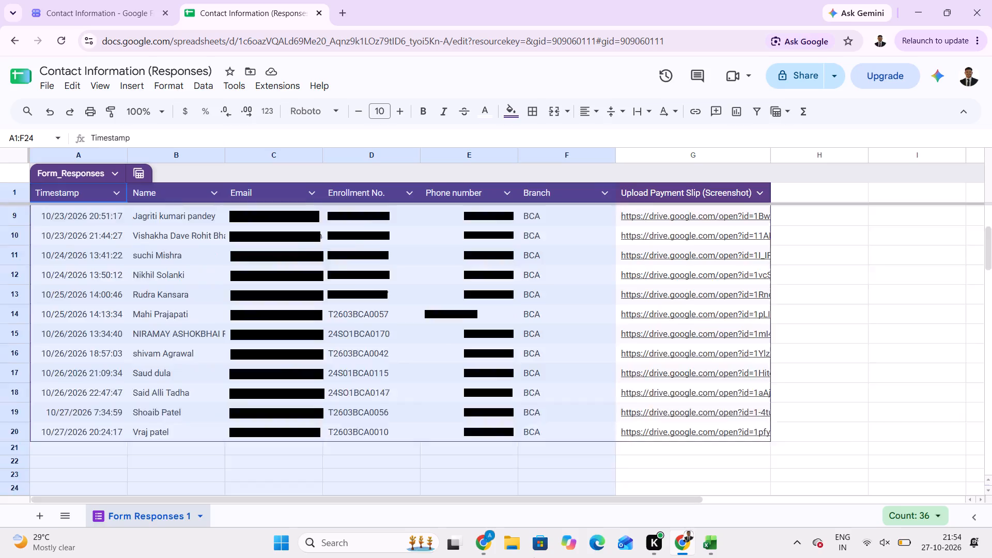
pyautogui.moveTo(534, 557); pyautogui.dragTo(549, 252)
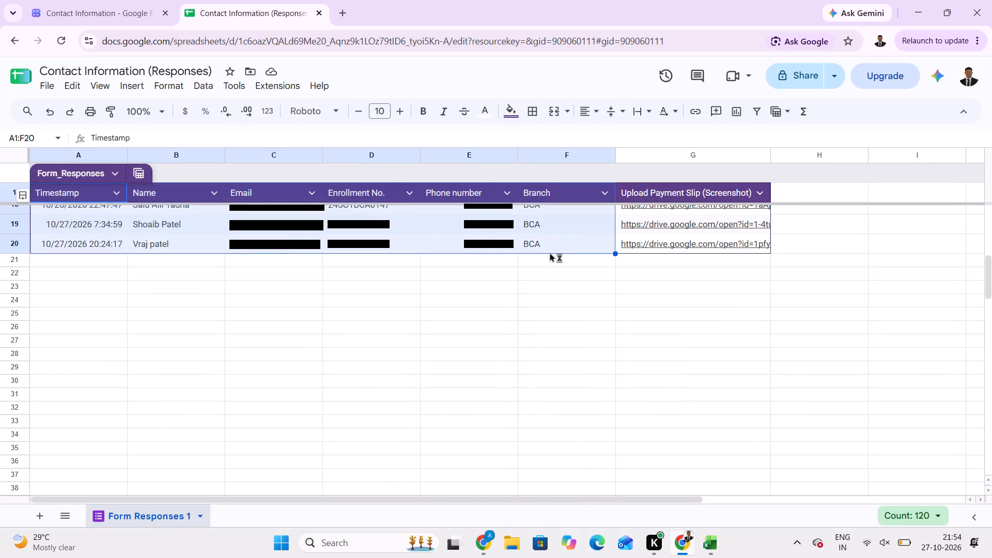
pyautogui.hotkey('ctrl', 'c')
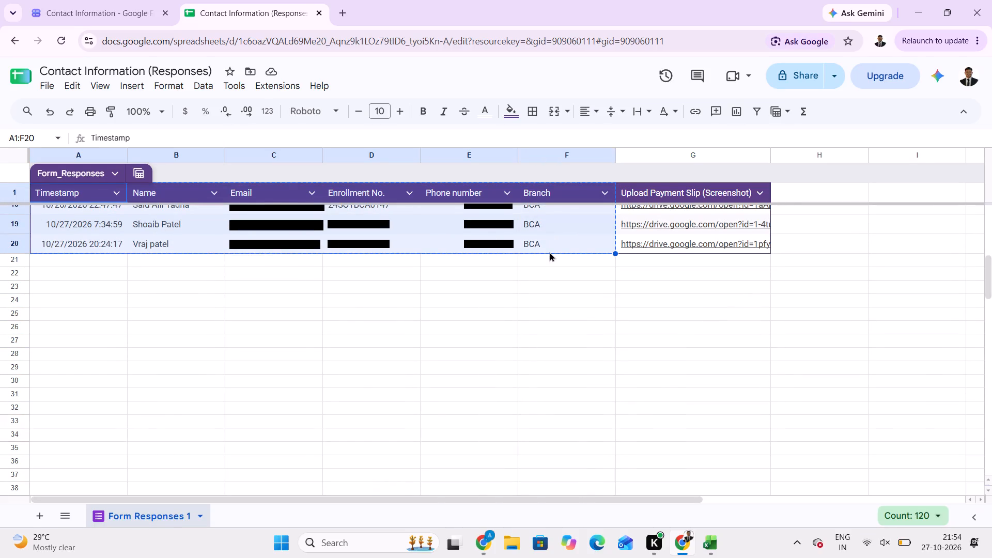
pyautogui.hotkey('alt', 'Tab')
pyautogui.hotkey('ctrl', 'v')
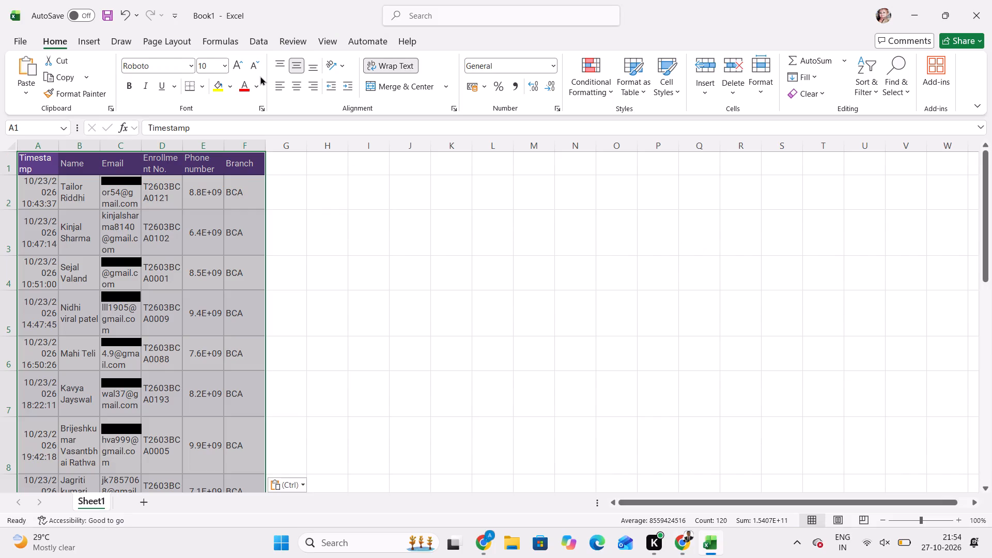
# Turn off text wrapping for the pasted response table.
pyautogui.click(388, 71)
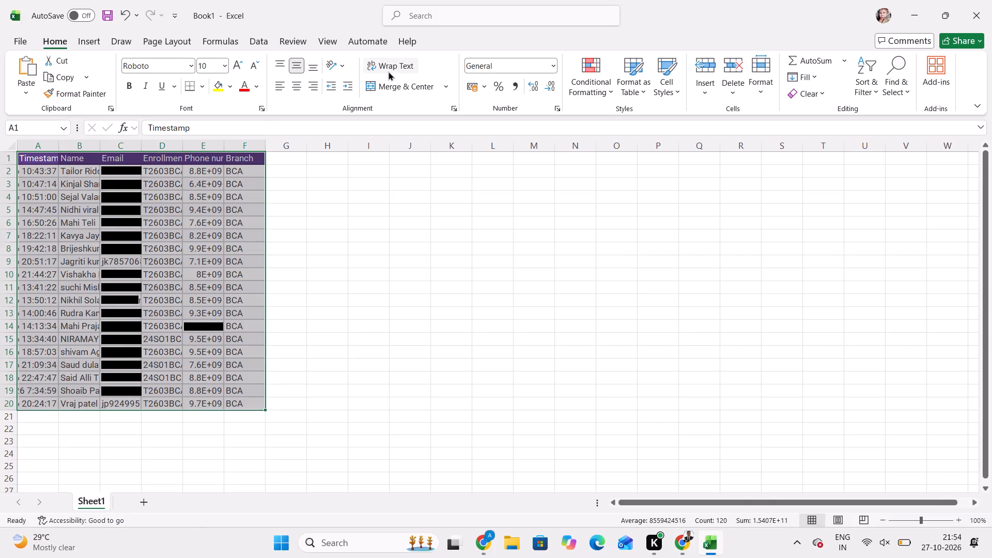
pyautogui.click(303, 256)
# AutoFit the widths of columns A through F so each fits its contents.
pyautogui.doubleClick(103, 147)
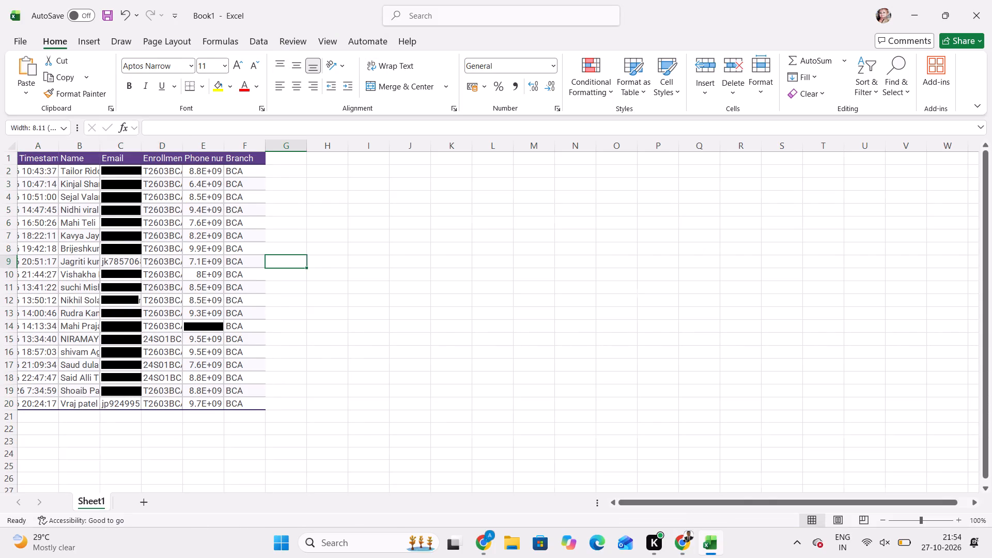
pyautogui.doubleClick(261, 145)
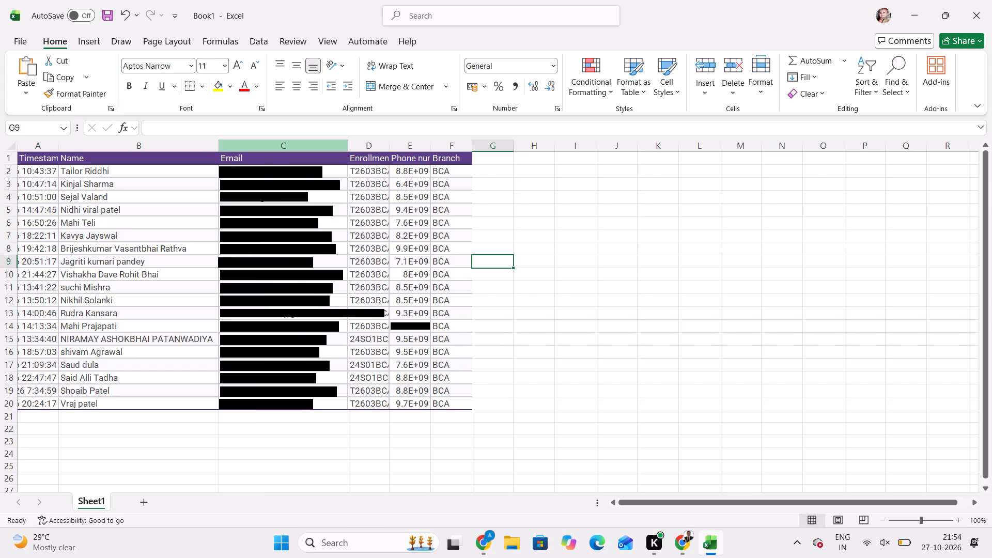
pyautogui.doubleClick(393, 146)
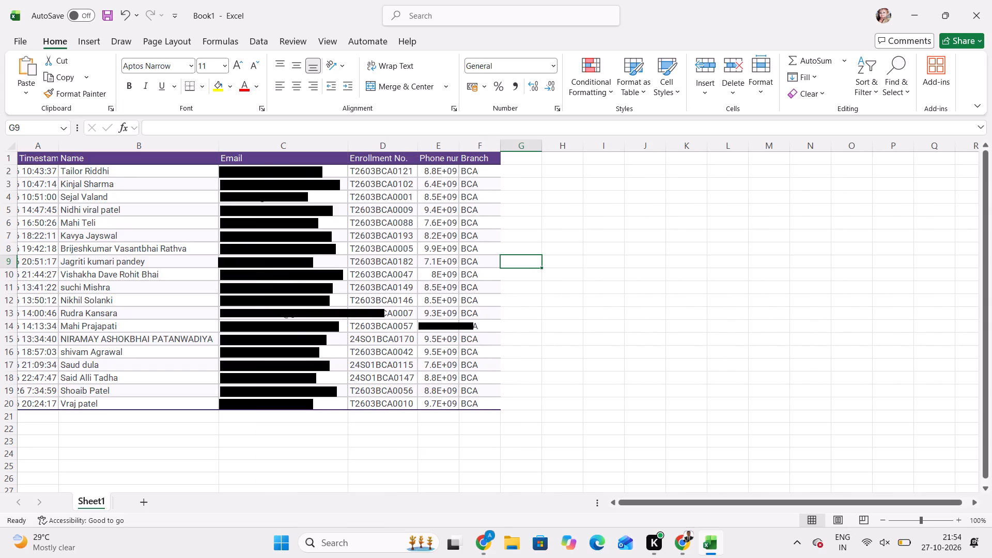
pyautogui.doubleClick(461, 141)
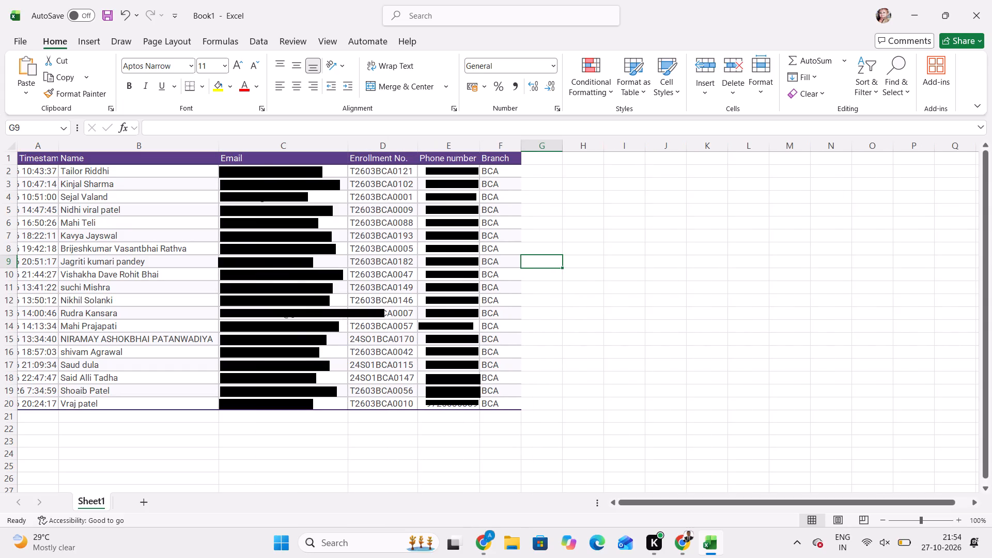
pyautogui.doubleClick(522, 145)
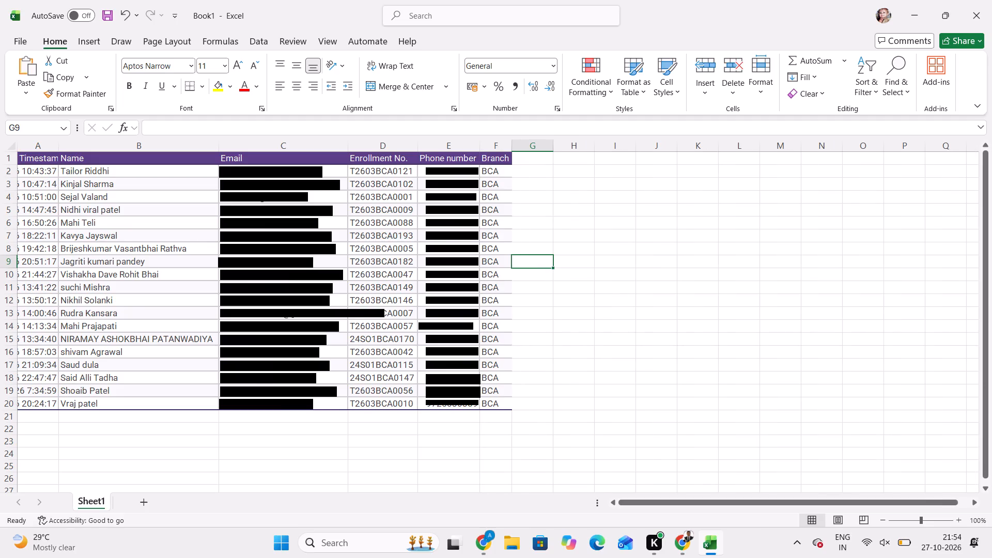
pyautogui.doubleClick(57, 144)
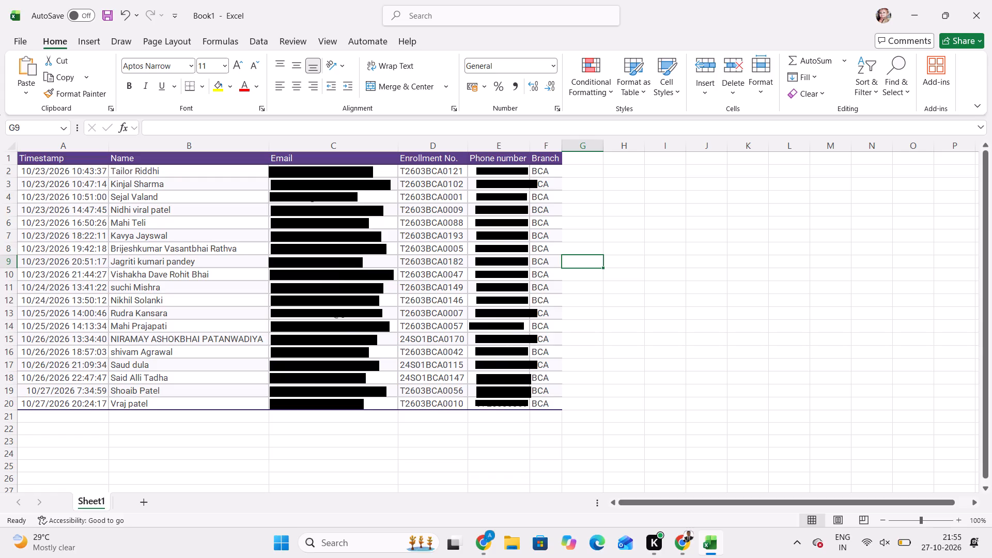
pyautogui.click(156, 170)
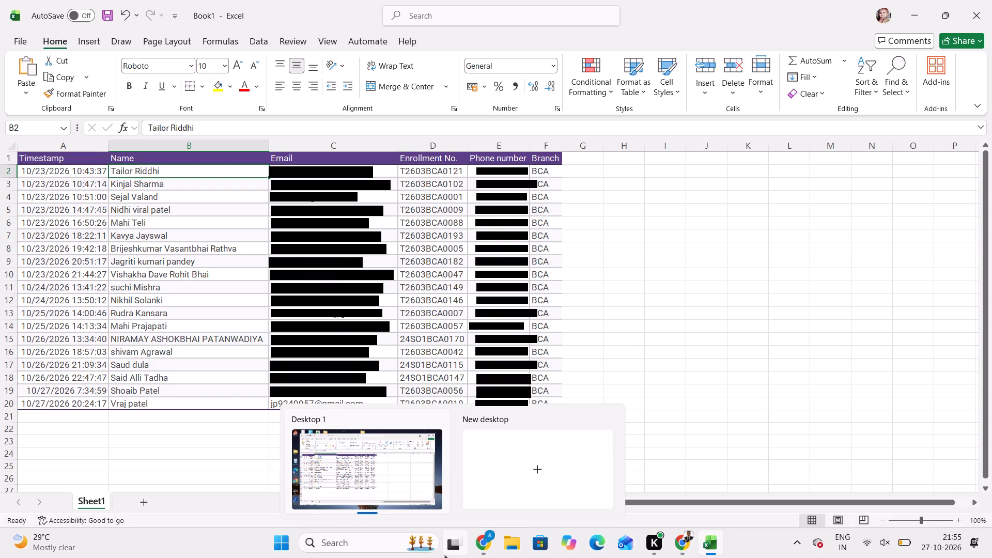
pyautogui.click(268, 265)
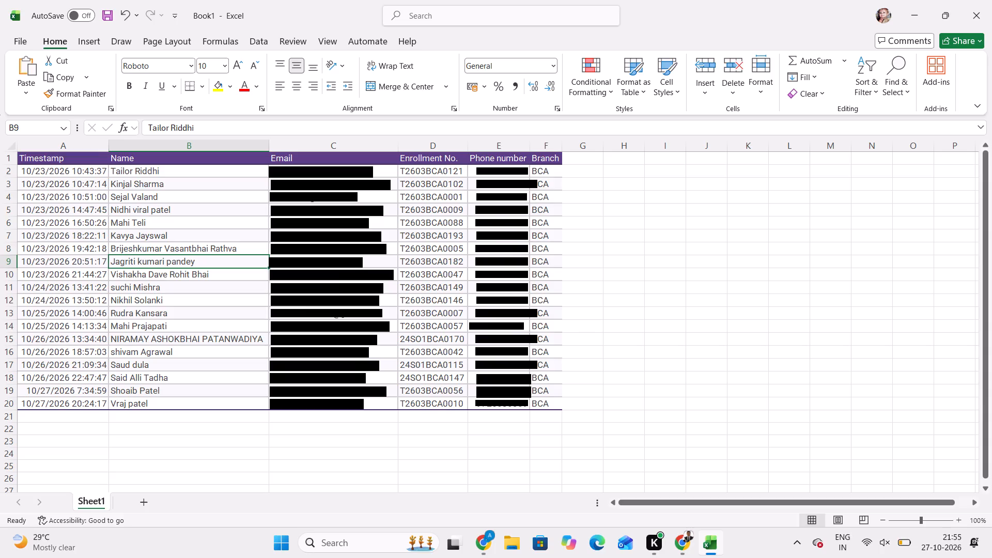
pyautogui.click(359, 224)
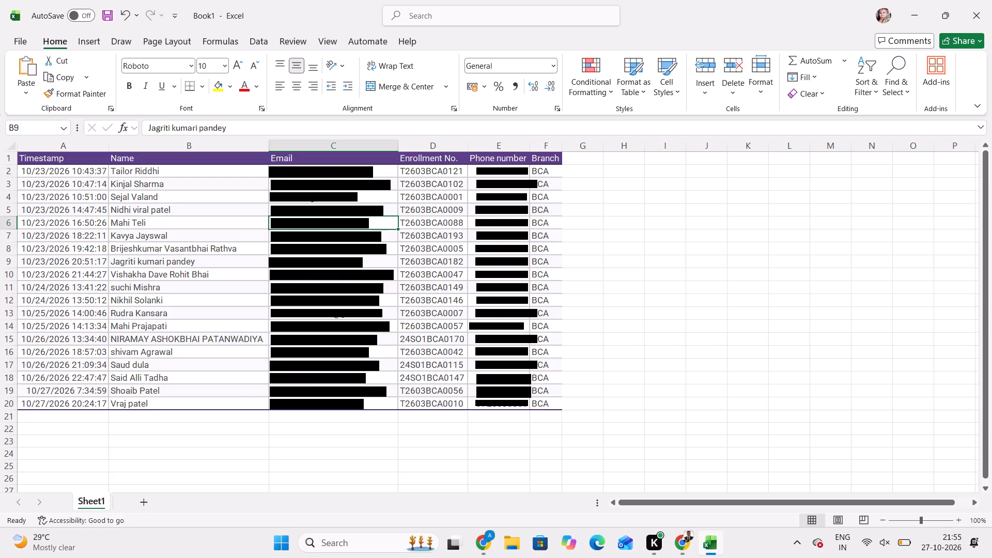
# Delete the Timestamp column from the pasted response table.
pyautogui.click(69, 144)
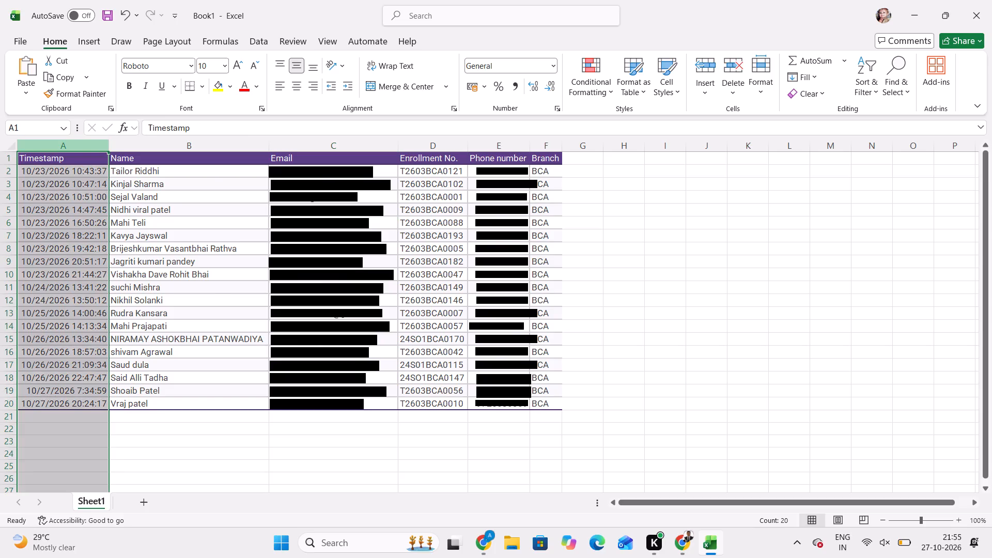
pyautogui.rightClick(69, 144)
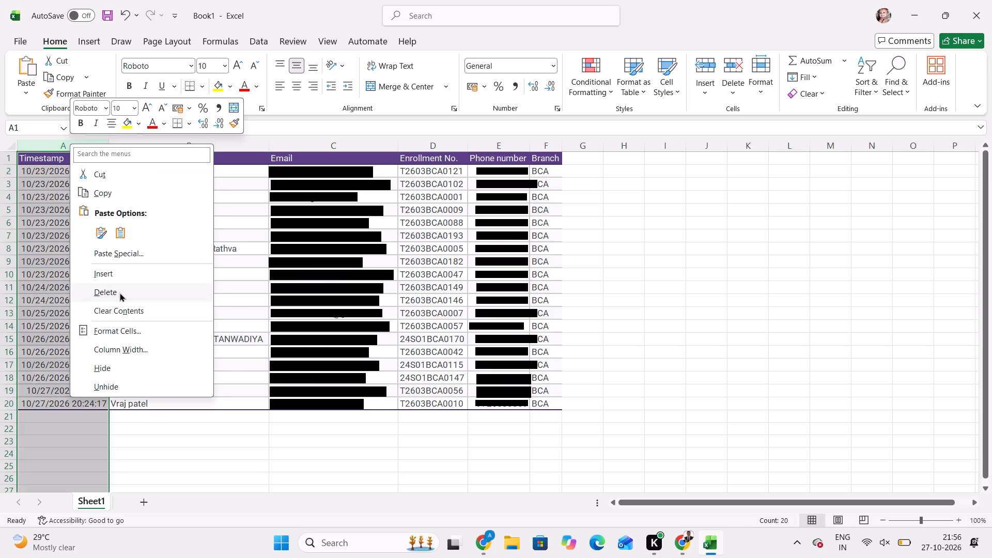
pyautogui.click(119, 292)
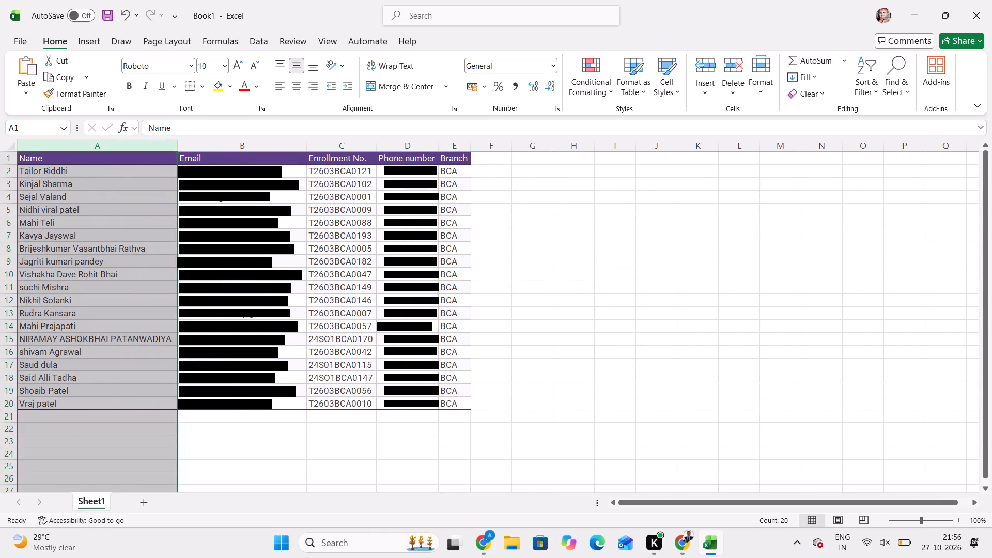
# AutoFit the widths of the Phone number and Branch columns.
pyautogui.doubleClick(440, 144)
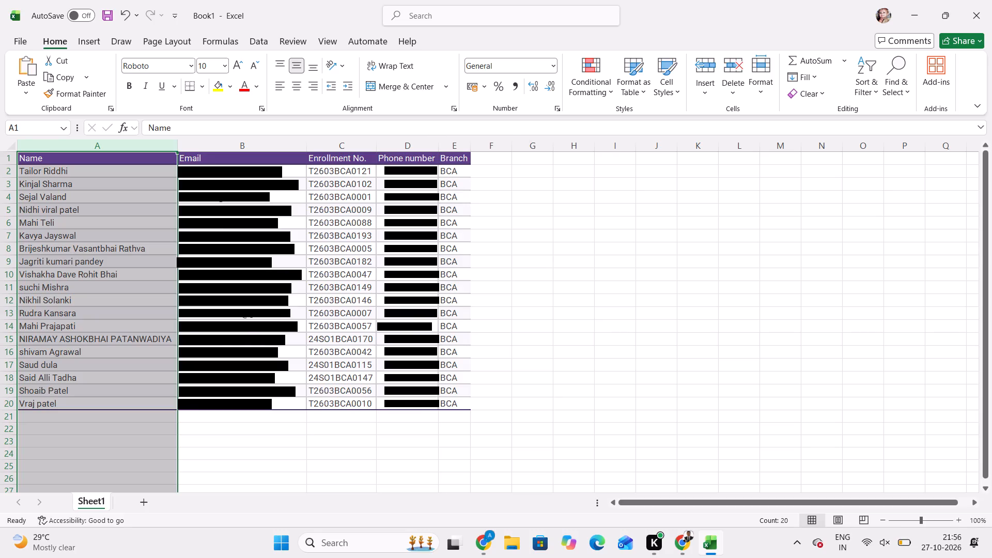
pyautogui.doubleClick(470, 146)
pyautogui.click(365, 224)
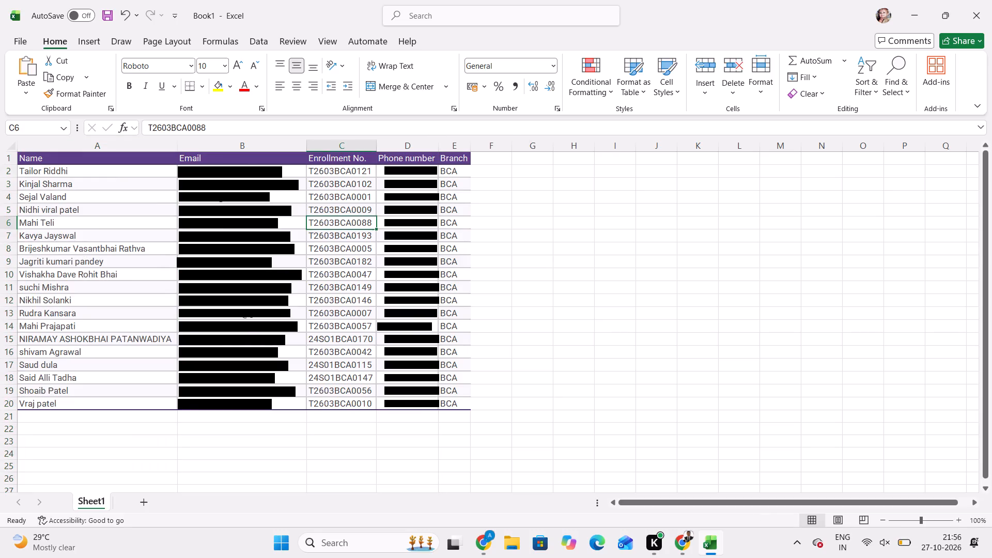
# Apply All Borders to the whole response table, A1:E20.
pyautogui.moveTo(92, 160); pyautogui.dragTo(406, 327)
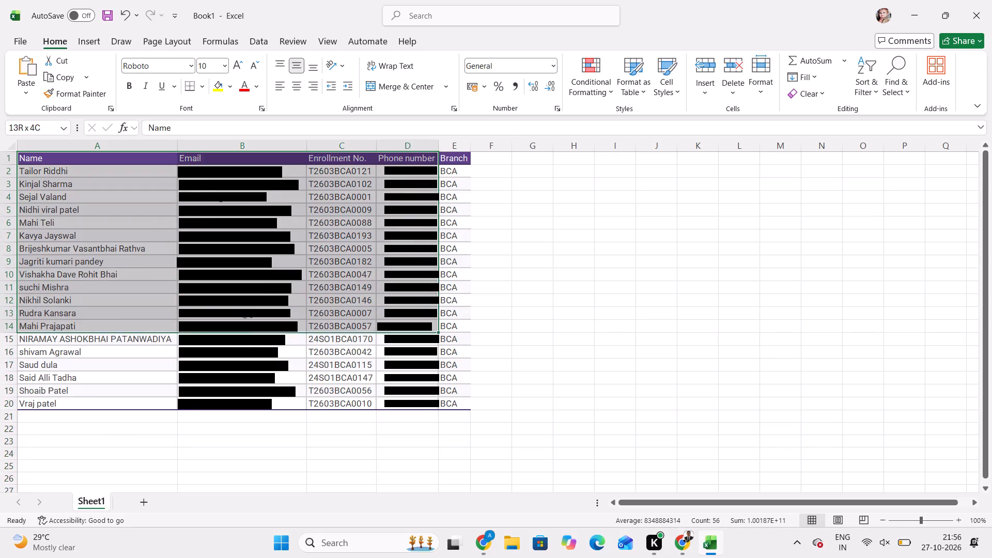
pyautogui.moveTo(406, 327); pyautogui.dragTo(446, 399)
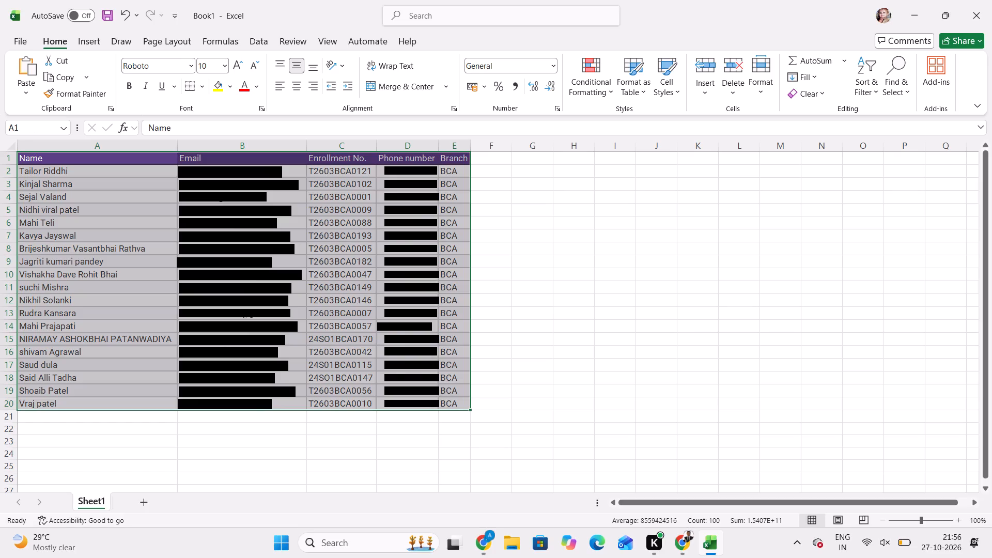
pyautogui.click(200, 83)
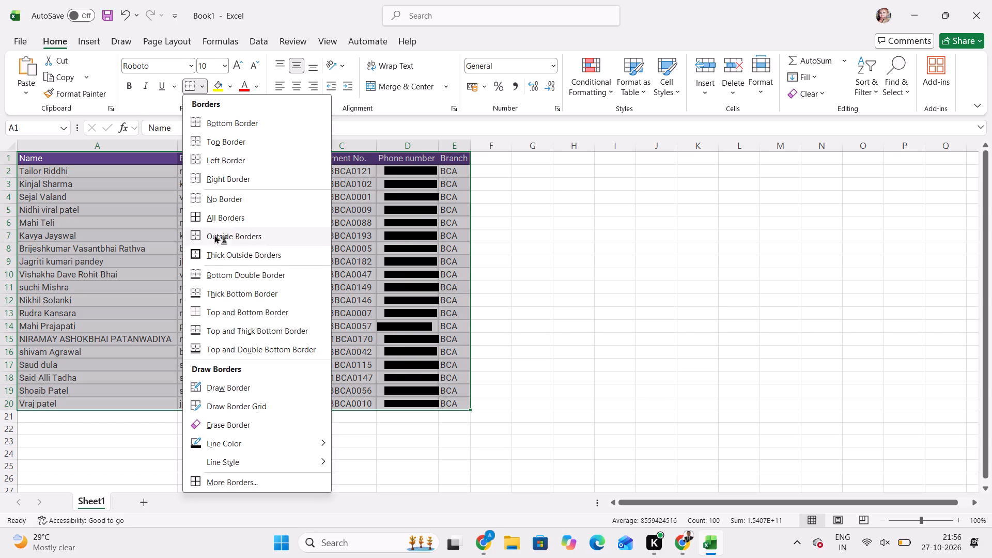
pyautogui.click(225, 222)
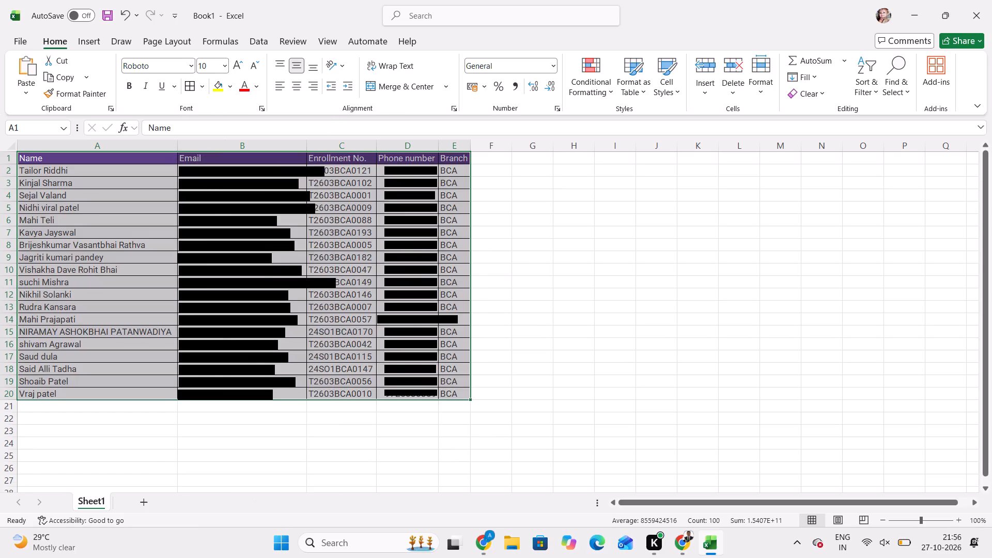
pyautogui.click(290, 239)
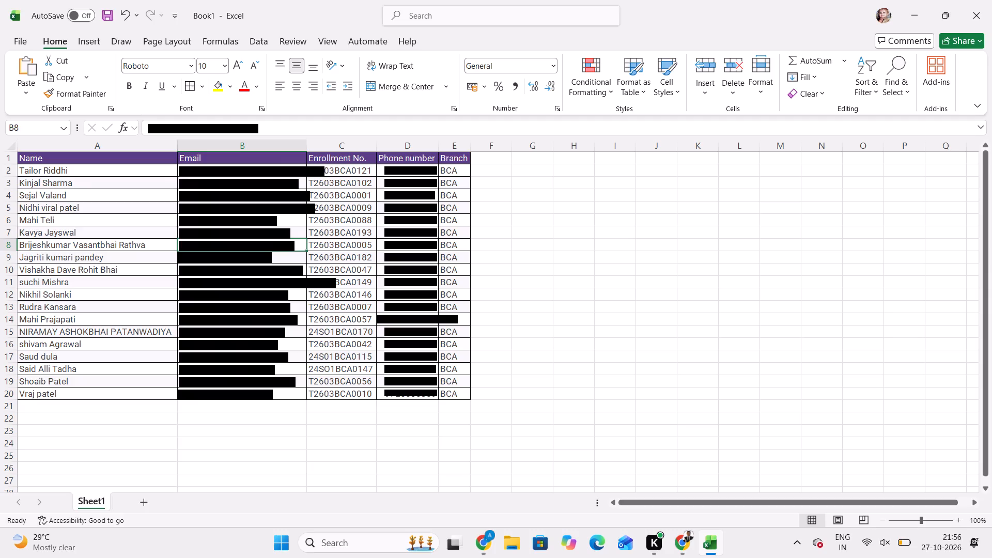
# Insert a blank column before the Name column.
pyautogui.click(41, 146)
pyautogui.rightClick(41, 146)
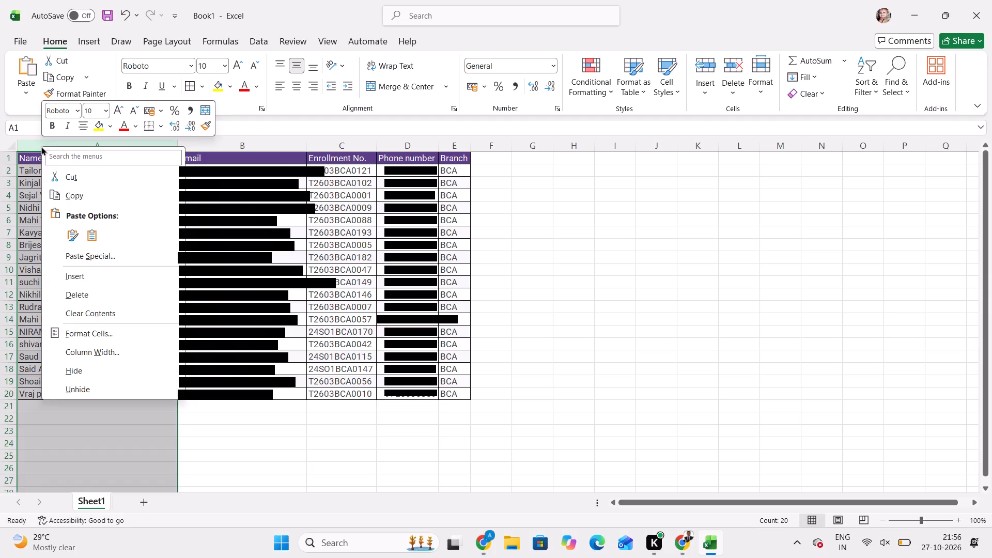
pyautogui.click(85, 275)
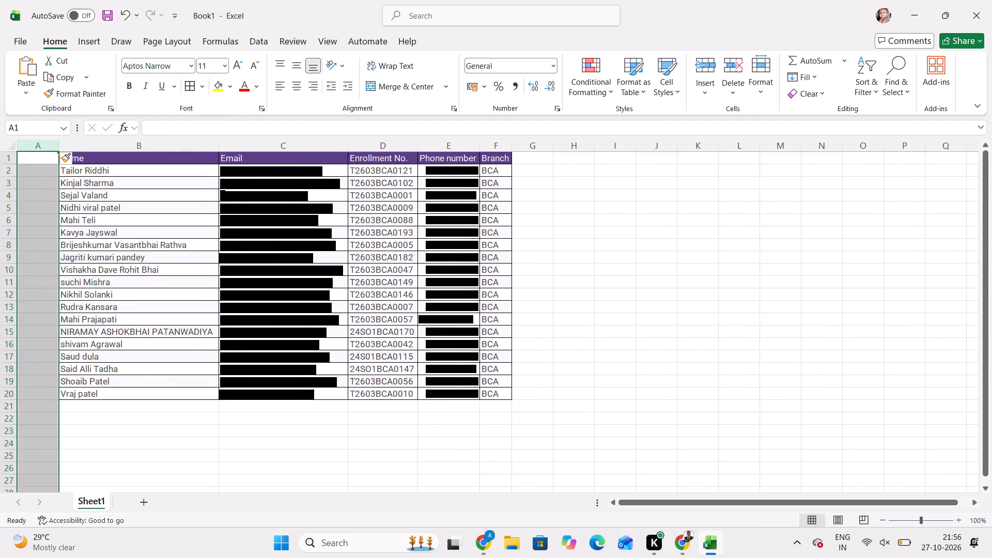
# Copy the Name header cell into A1 to reuse its formatting and clear the copied text from A1.
pyautogui.click(30, 159)
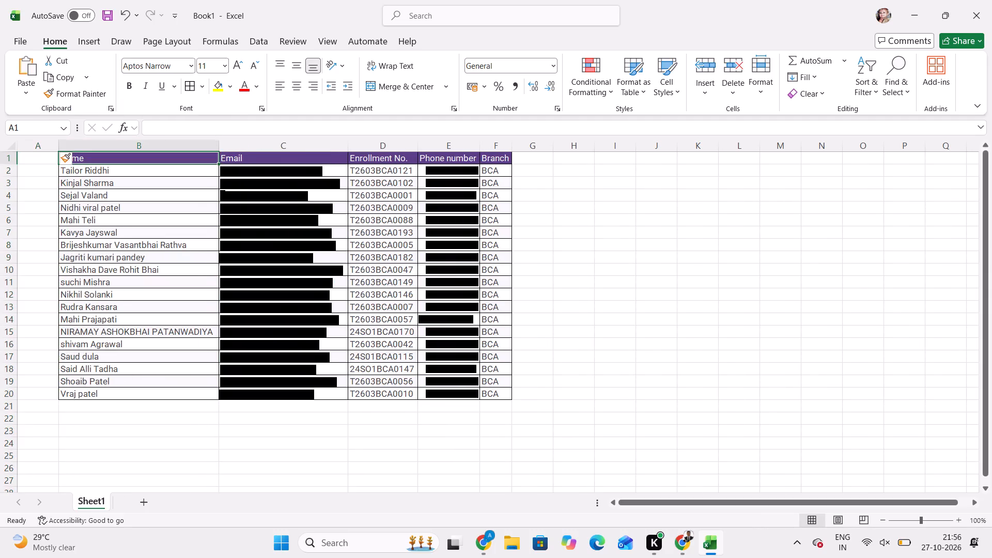
pyautogui.click(200, 157)
pyautogui.hotkey('ctrl', 'c')
pyautogui.click(32, 161)
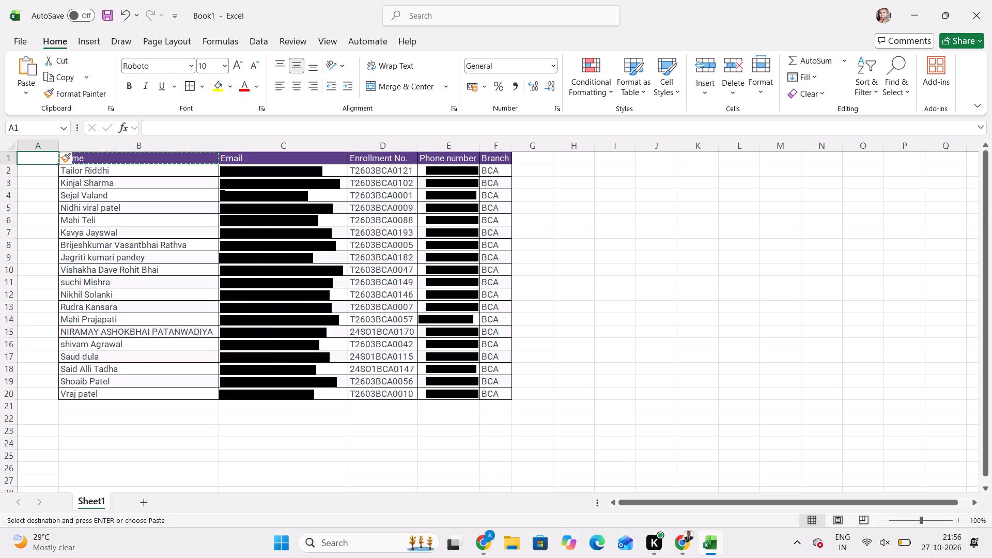
pyautogui.hotkey('ctrl', 'v')
pyautogui.click(174, 128)
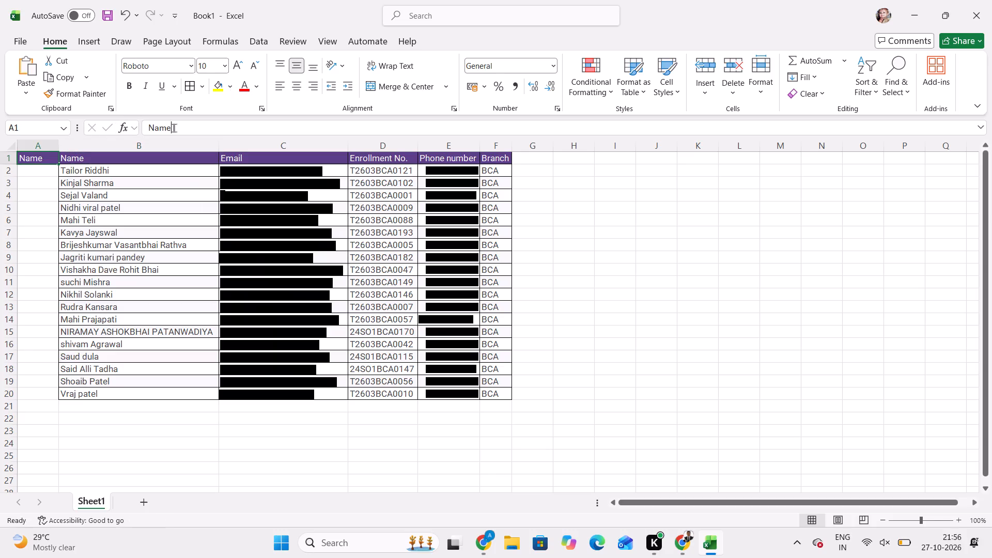
pyautogui.press('BackSpace')
pyautogui.press('BackSpace')
pyautogui.press('BackSpace')
pyautogui.press('BackSpace')
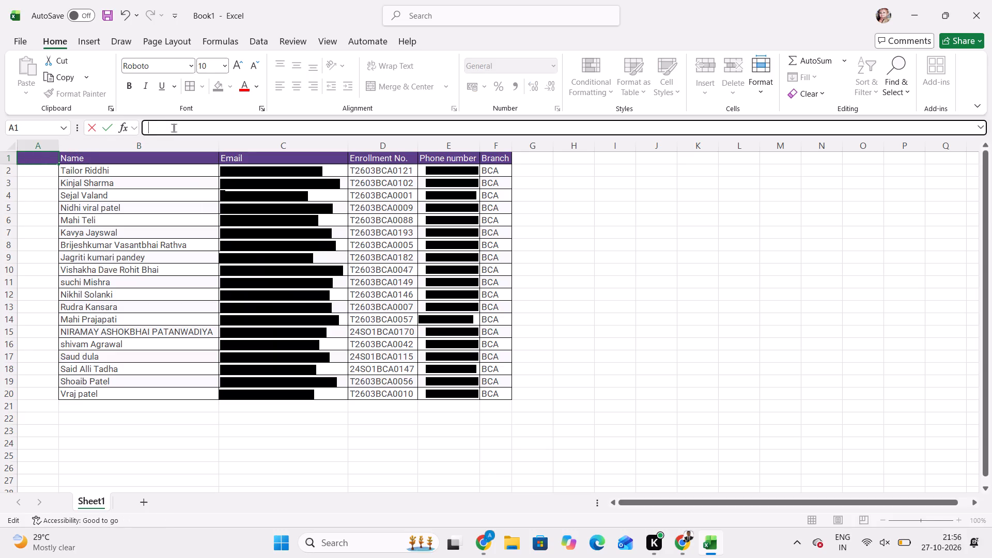
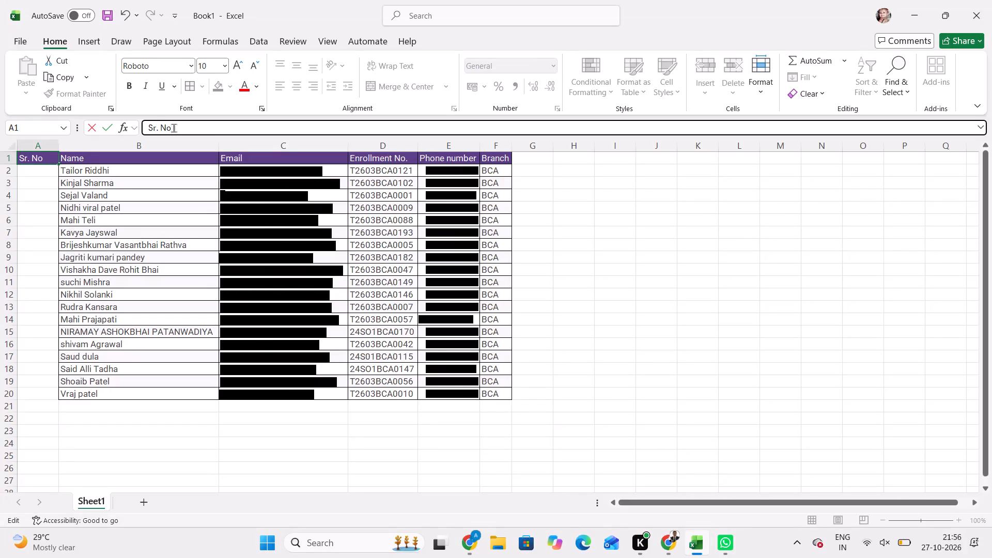
# Number the Sr. No column by entering 1, 2 and 3 in A2:A4 and filling the series down to A20.
pyautogui.click(27, 168)
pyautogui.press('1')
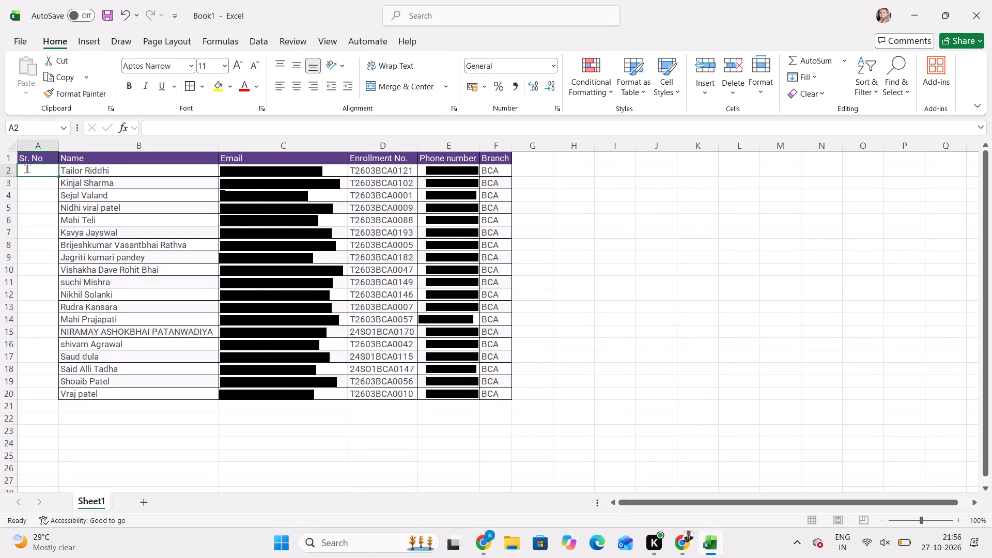
pyautogui.press('Down')
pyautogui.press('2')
pyautogui.press('Down')
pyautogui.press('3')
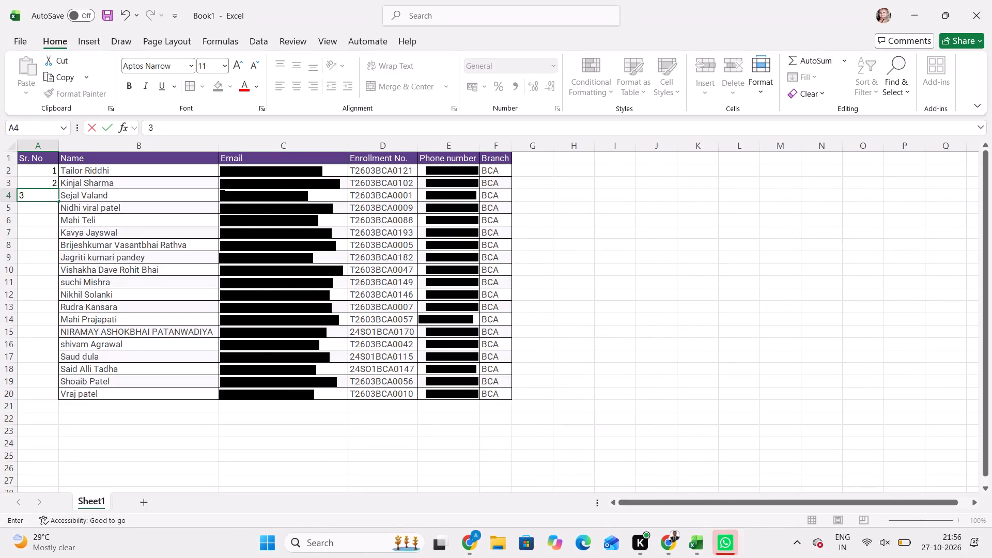
pyautogui.moveTo(32, 167); pyautogui.dragTo(43, 191)
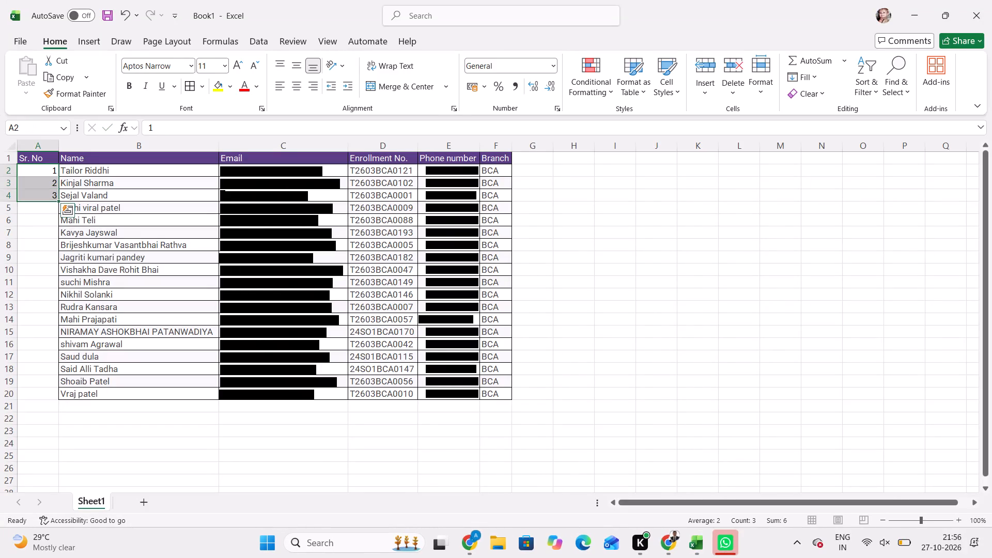
pyautogui.doubleClick(56, 201)
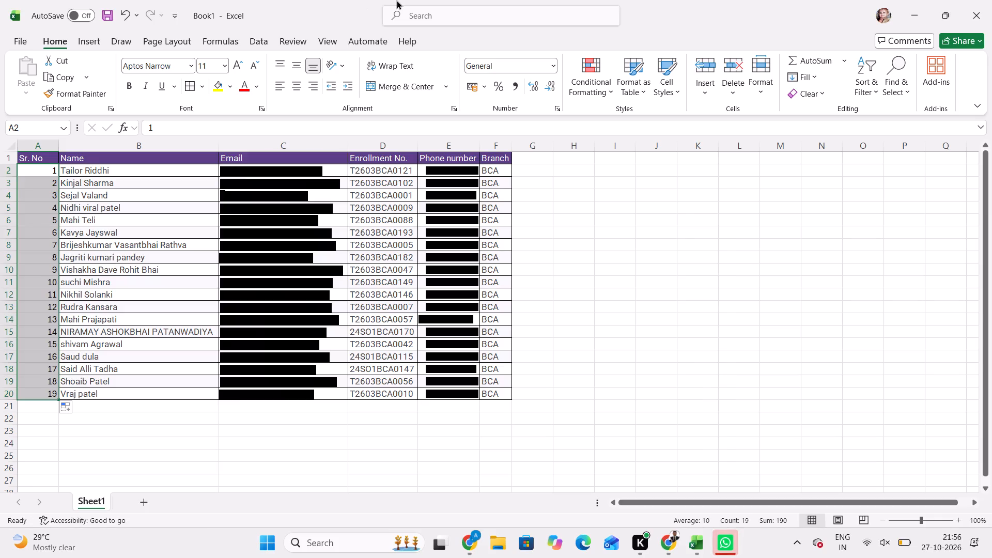
# Center-align the serial numbers in A2:A20.
pyautogui.click(296, 85)
pyautogui.click(182, 247)
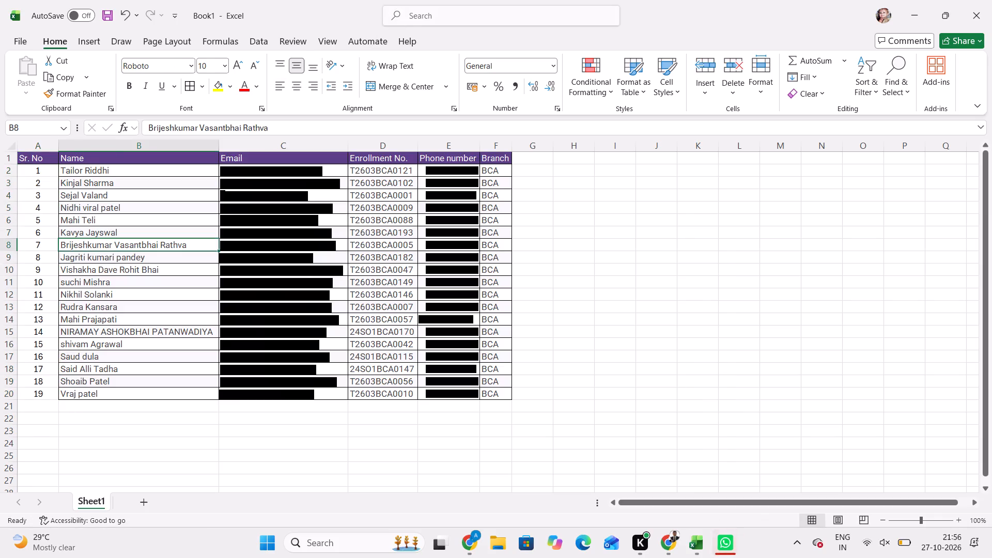
# Extend the Sr. No column below the table with 20 in A21 and 21 in A22.
pyautogui.click(44, 406)
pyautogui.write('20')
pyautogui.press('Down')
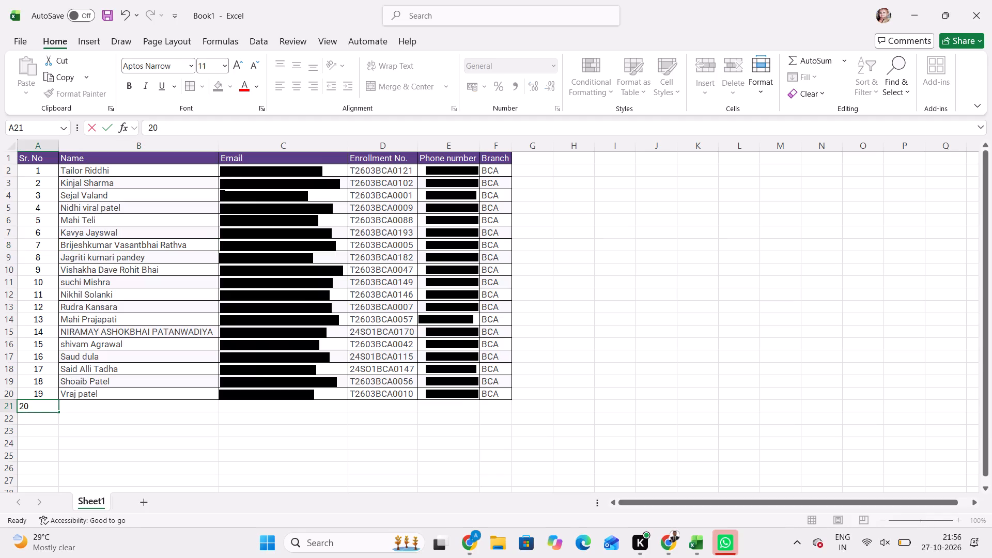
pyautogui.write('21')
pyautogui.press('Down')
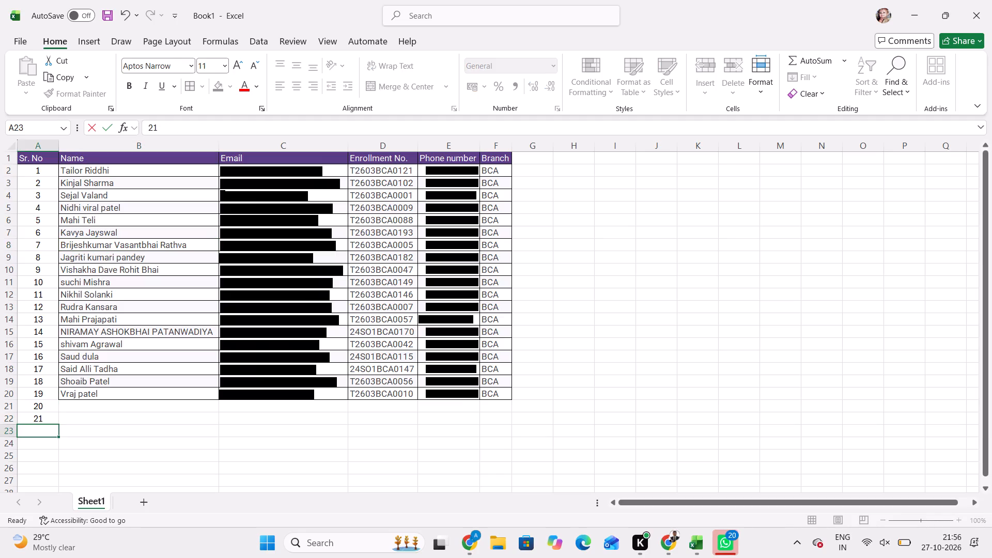
# Enter additional students' names in B21 and B23, filling B22 with the name from B21.
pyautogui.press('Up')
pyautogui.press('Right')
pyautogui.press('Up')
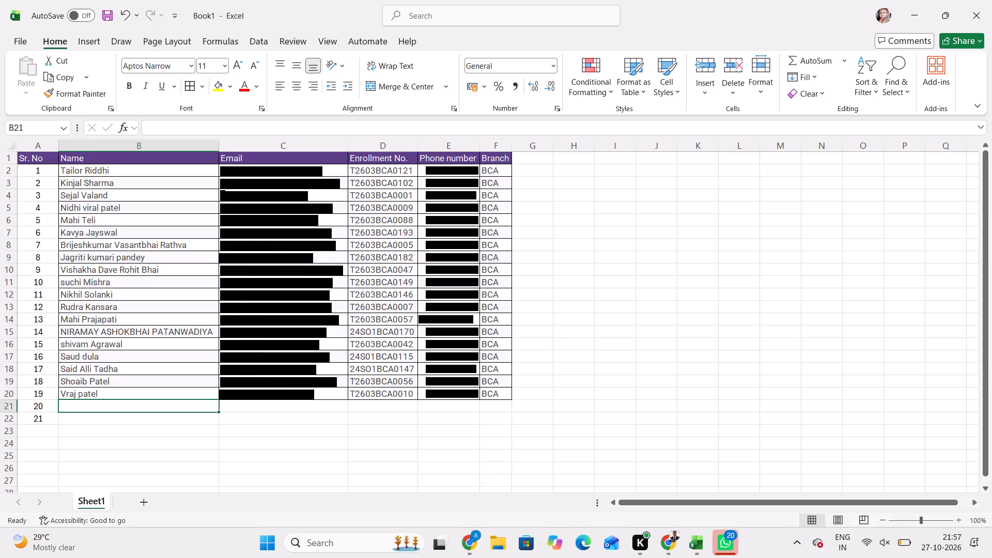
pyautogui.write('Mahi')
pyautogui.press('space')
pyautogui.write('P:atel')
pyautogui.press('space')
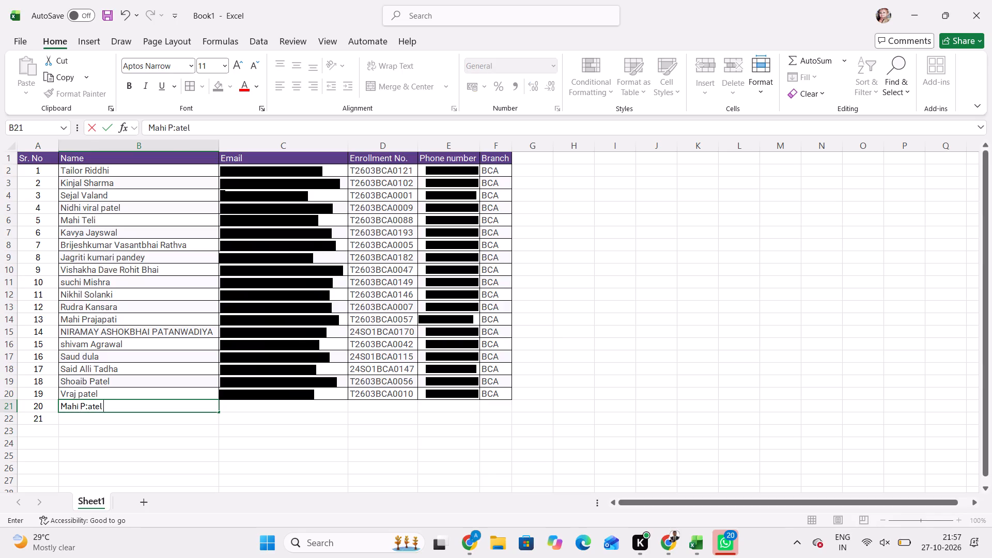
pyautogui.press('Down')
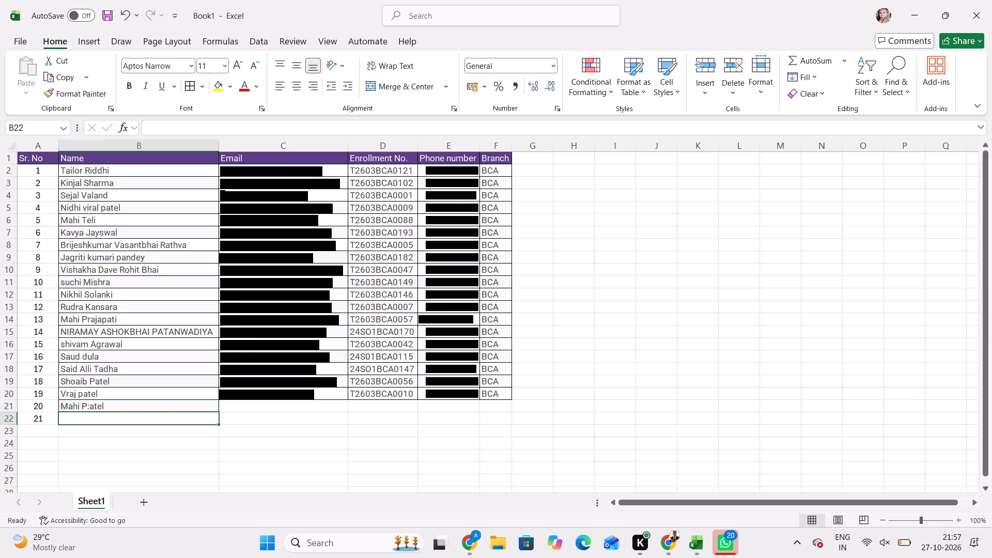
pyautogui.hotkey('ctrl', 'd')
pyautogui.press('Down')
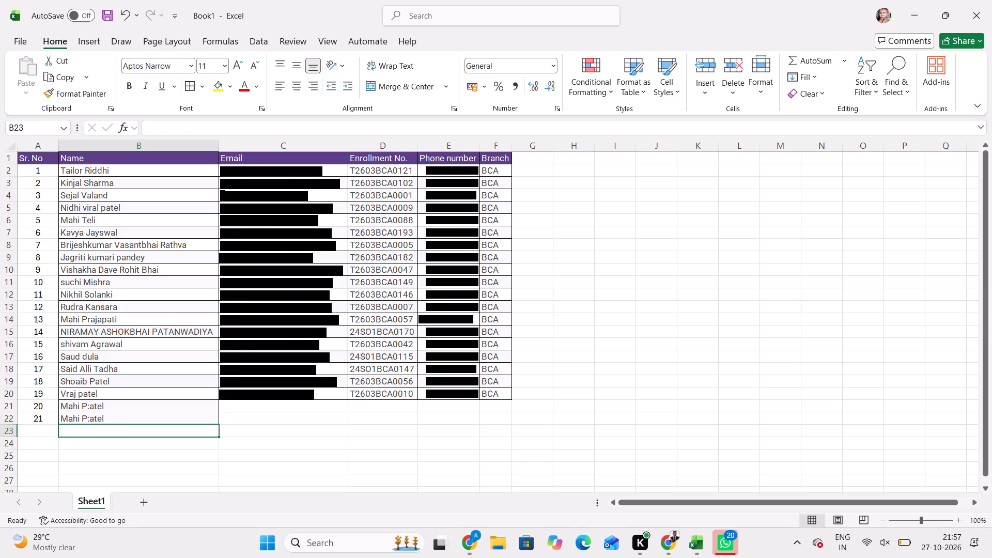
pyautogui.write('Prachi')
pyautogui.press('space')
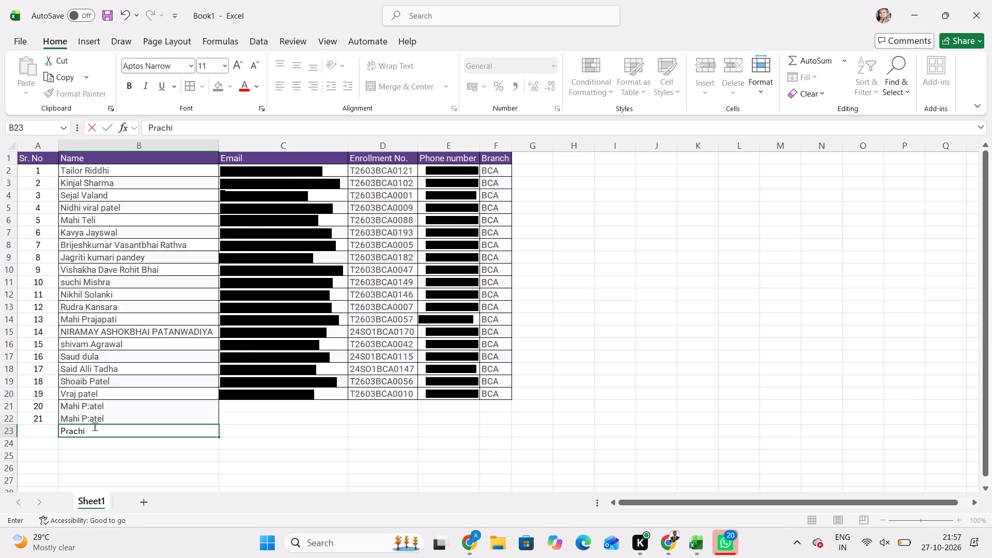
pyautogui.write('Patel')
# Enter serial number 22 in A23.
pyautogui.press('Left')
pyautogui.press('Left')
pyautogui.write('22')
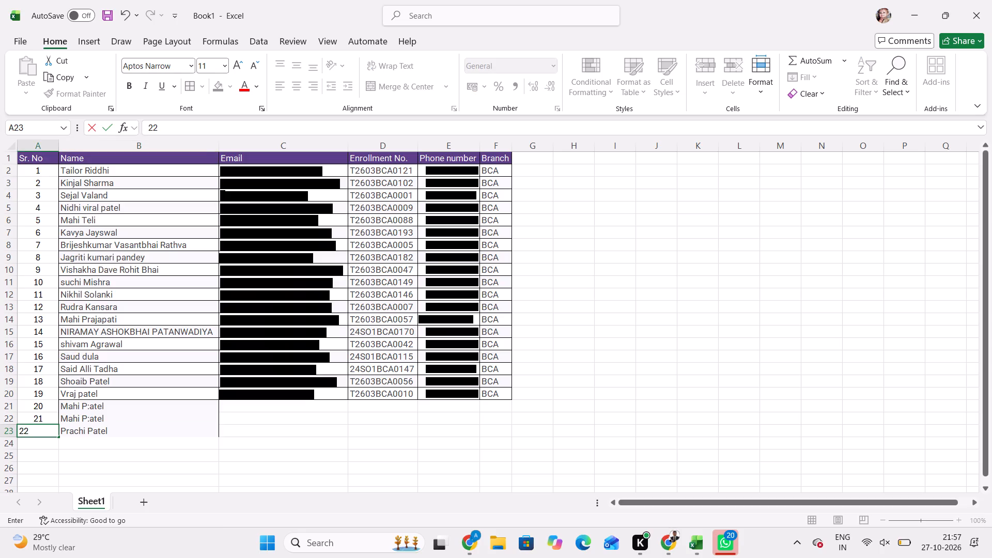
pyautogui.click(249, 406)
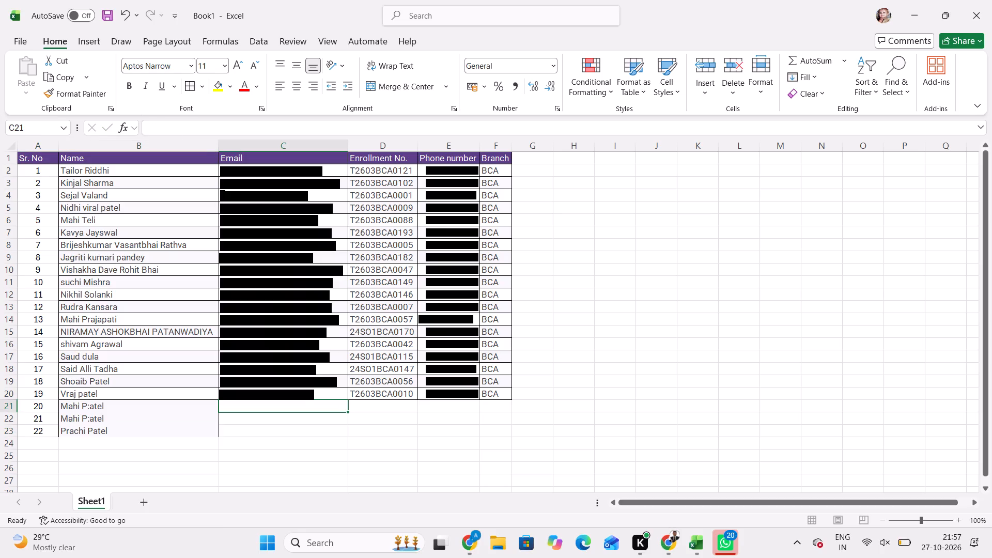
pyautogui.click(376, 408)
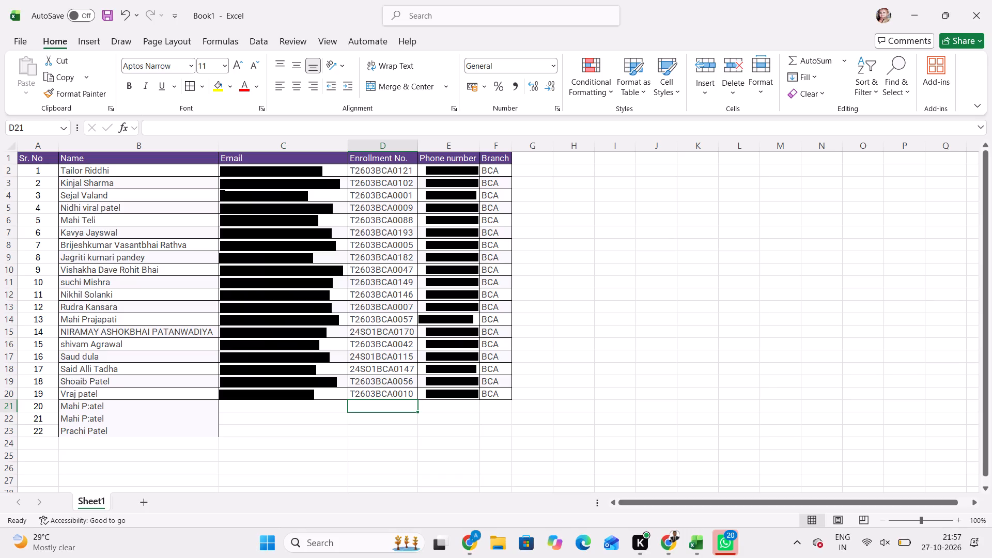
# Remove the stray colon from the surname in B21 and fill the corrected name down to B22.
pyautogui.click(114, 405)
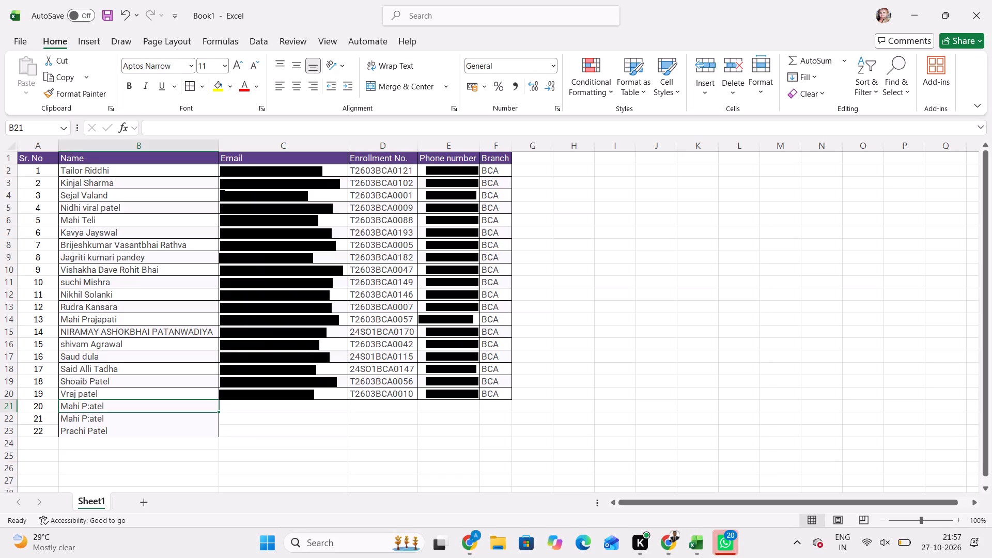
pyautogui.click(177, 135)
pyautogui.press('BackSpace')
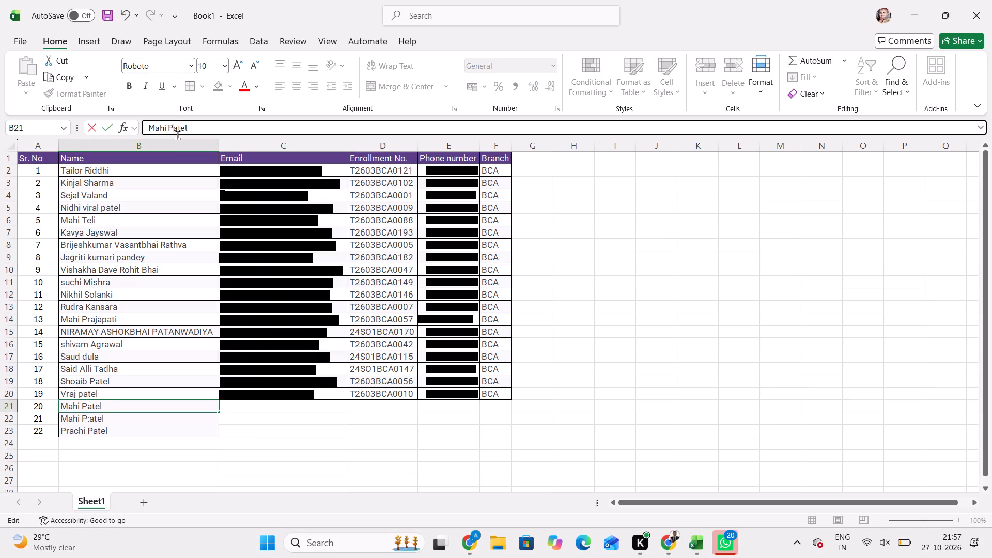
pyautogui.click(164, 371)
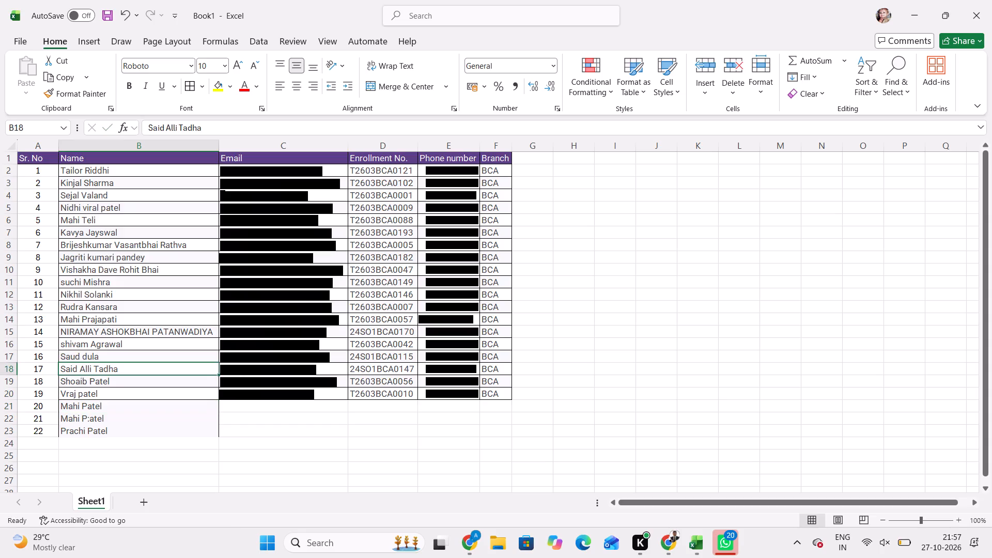
pyautogui.click(117, 422)
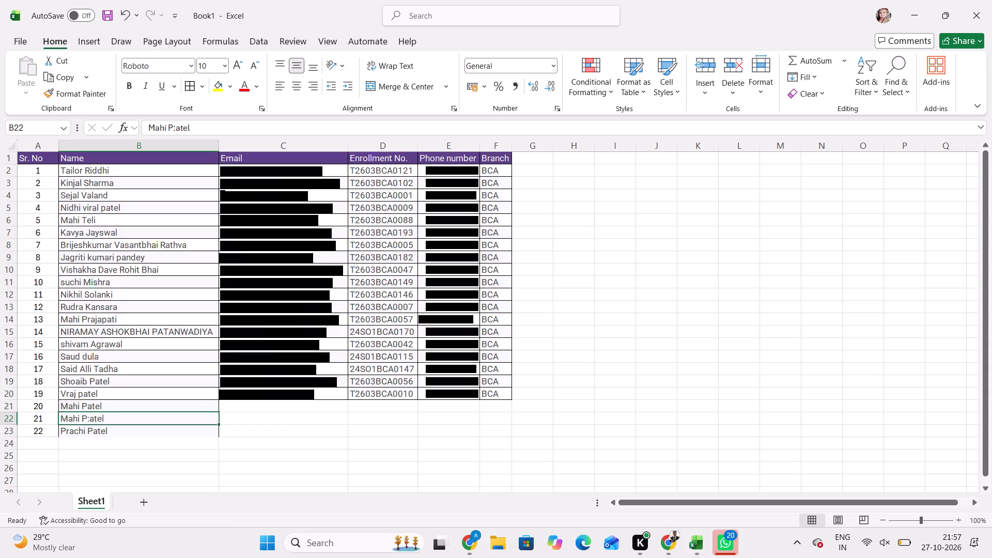
pyautogui.hotkey('ctrl', 'd')
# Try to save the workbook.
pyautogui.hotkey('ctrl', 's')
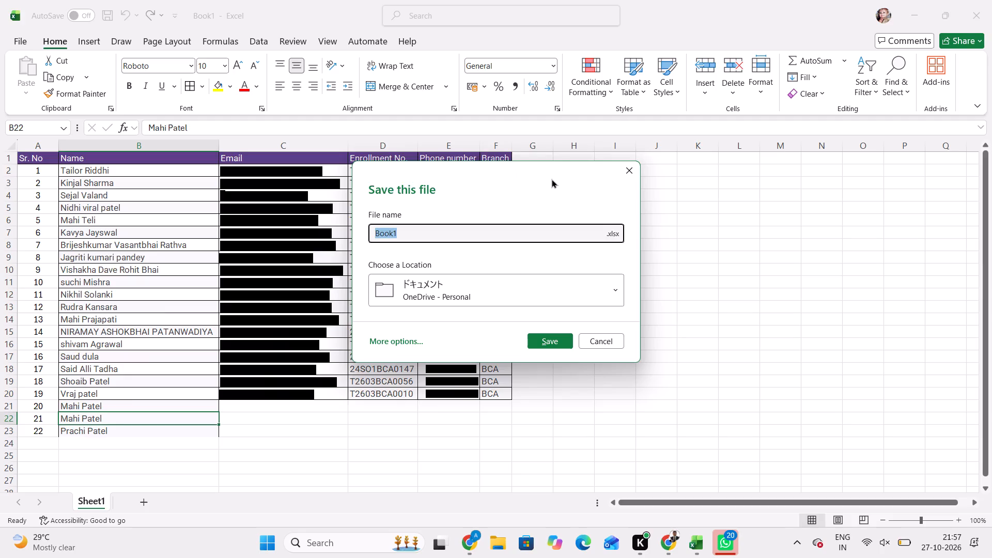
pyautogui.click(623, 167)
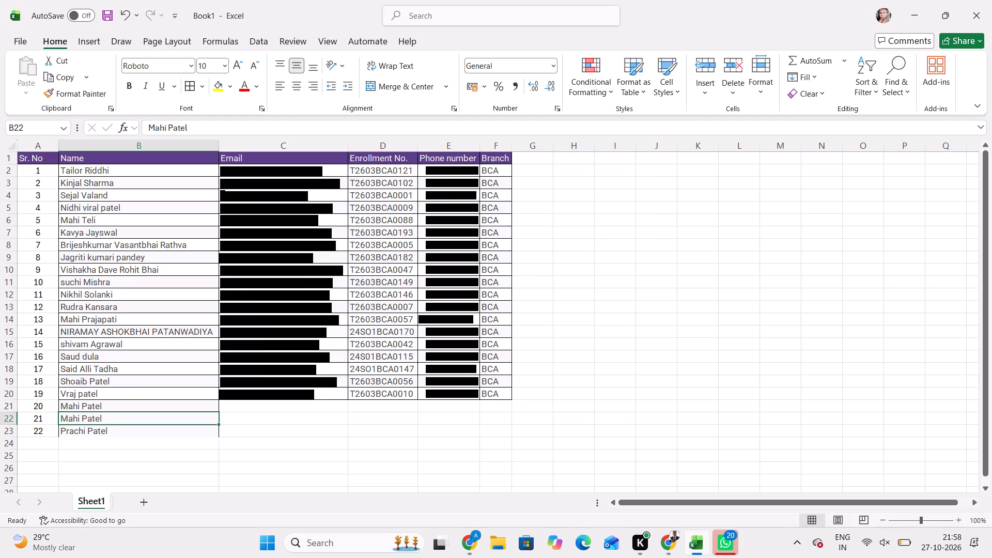
# Enter the student's enrollment number in D21, replacing the last three digits of the auto-completed value.
pyautogui.click(369, 407)
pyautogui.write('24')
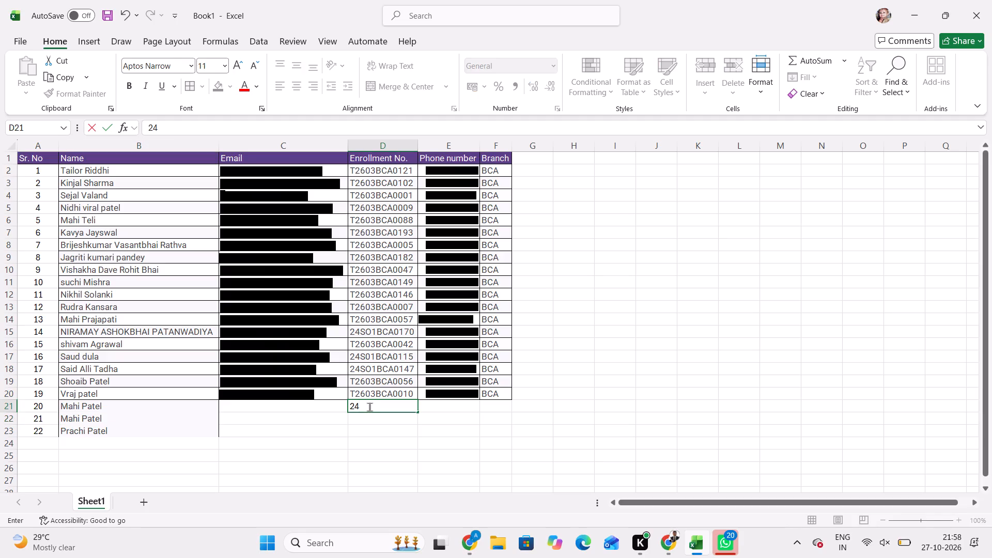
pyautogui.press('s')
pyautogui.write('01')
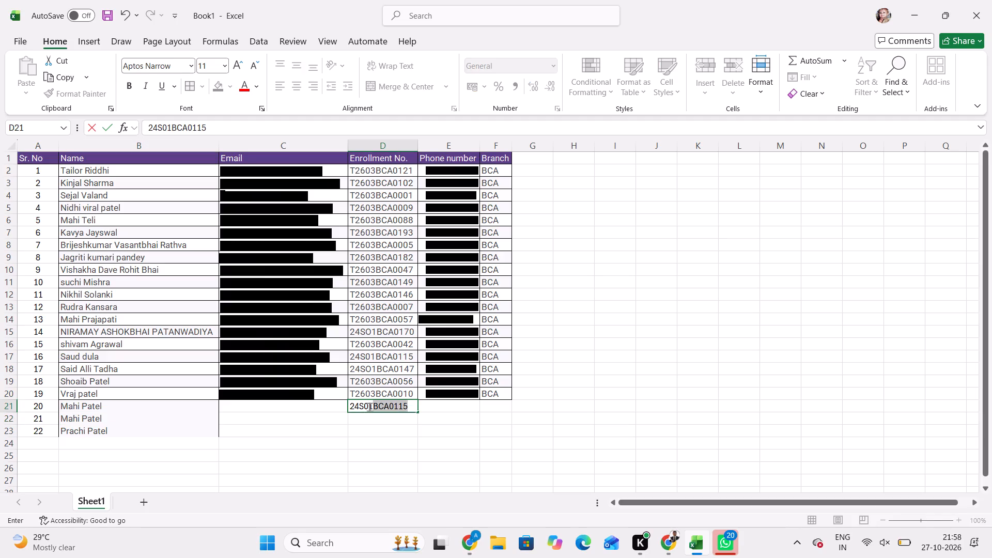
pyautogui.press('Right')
pyautogui.click(369, 407)
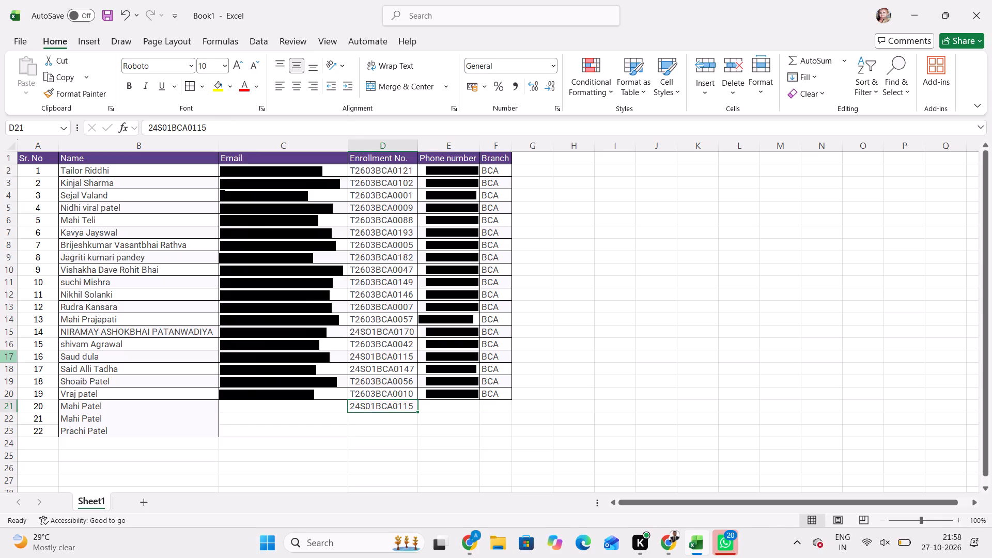
pyautogui.moveTo(11, 358); pyautogui.dragTo(11, 367)
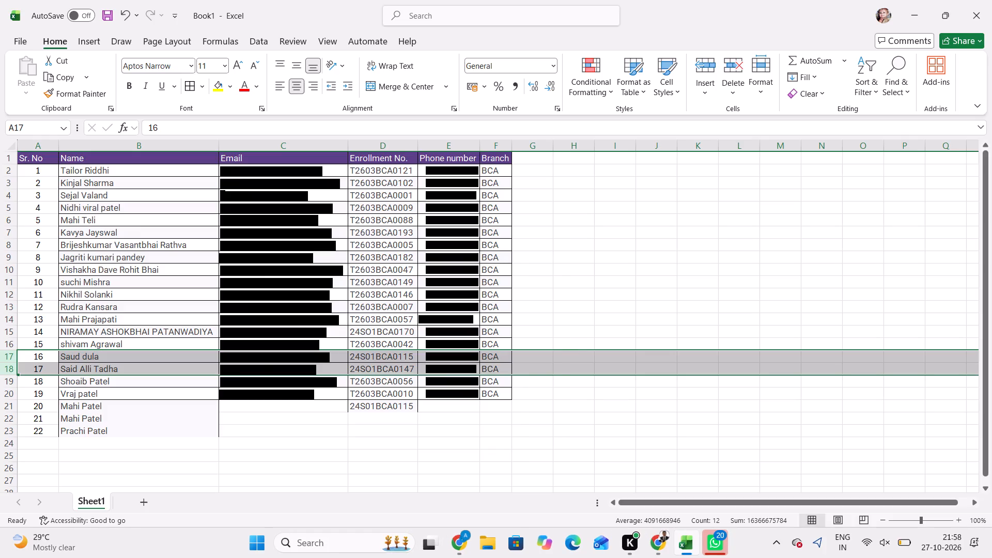
pyautogui.click(362, 405)
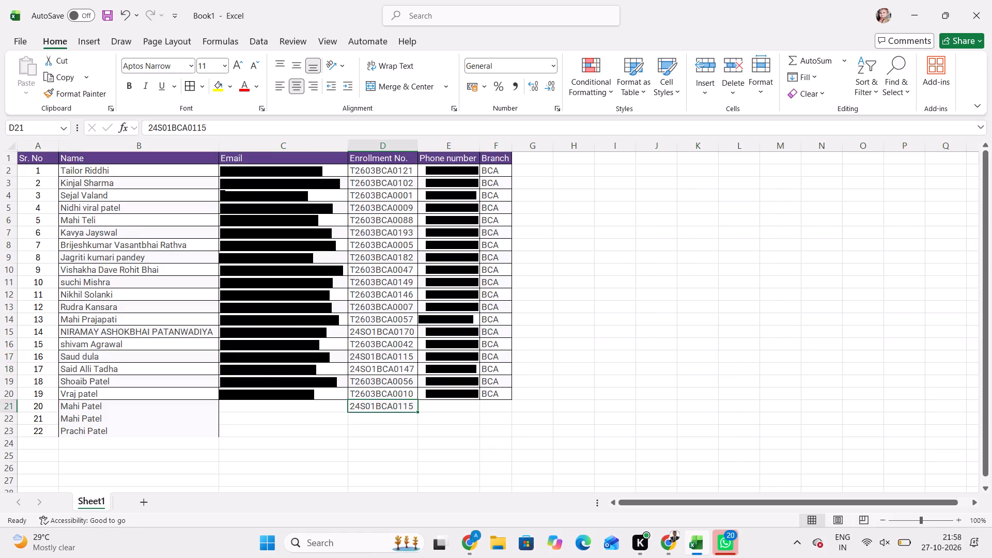
pyautogui.click(227, 127)
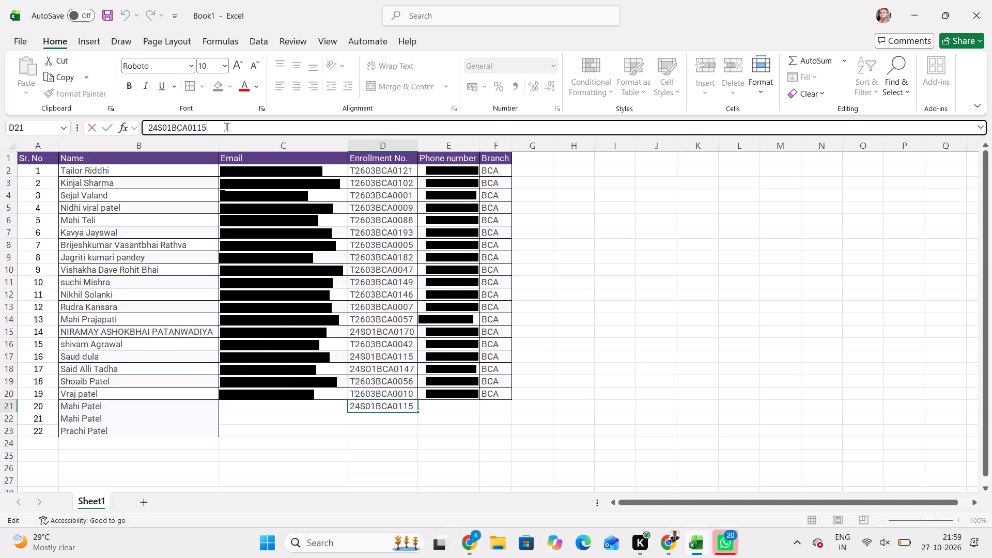
pyautogui.press('BackSpace')
pyautogui.press('BackSpace')
pyautogui.press('BackSpace')
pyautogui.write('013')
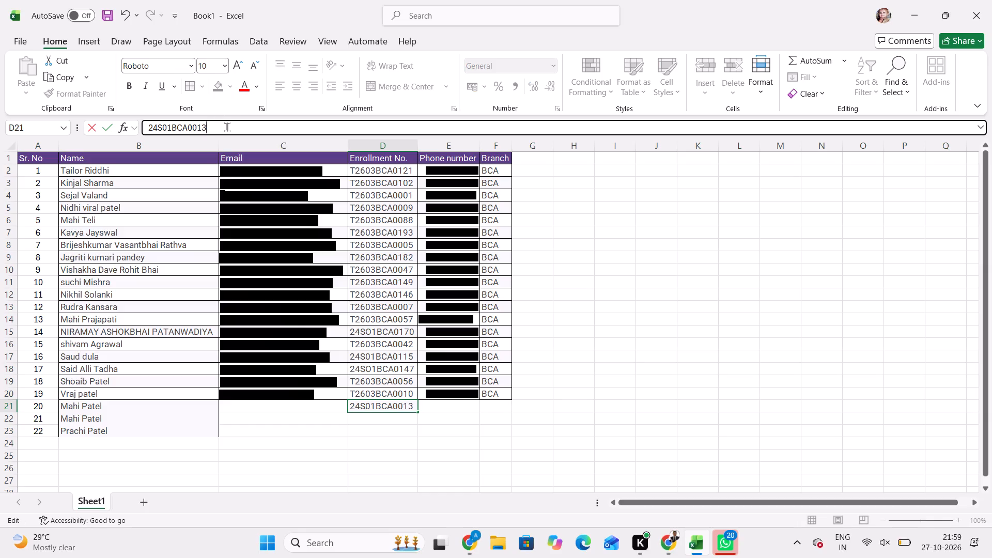
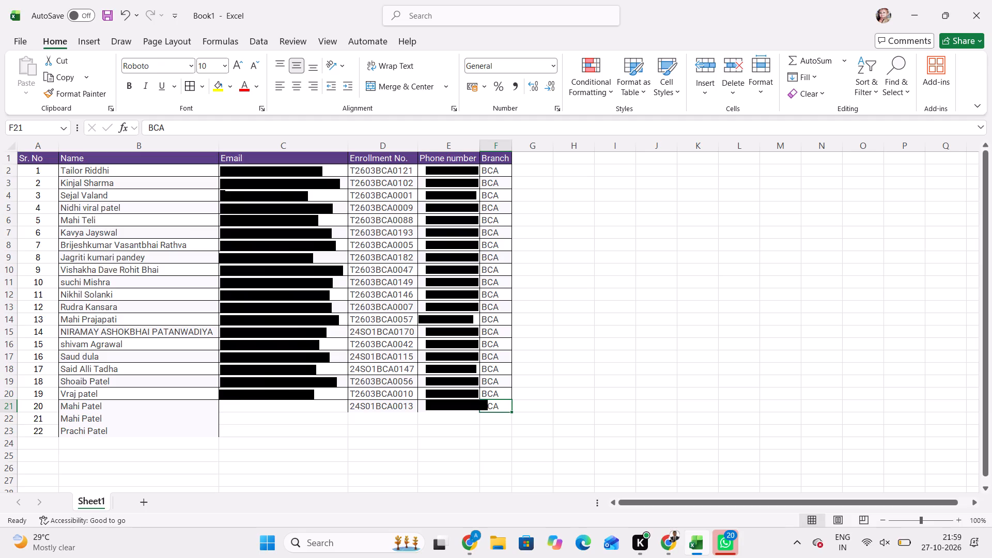
# Select the empty enrollment number cell D22 in the row with serial number 21.
pyautogui.click(359, 417)
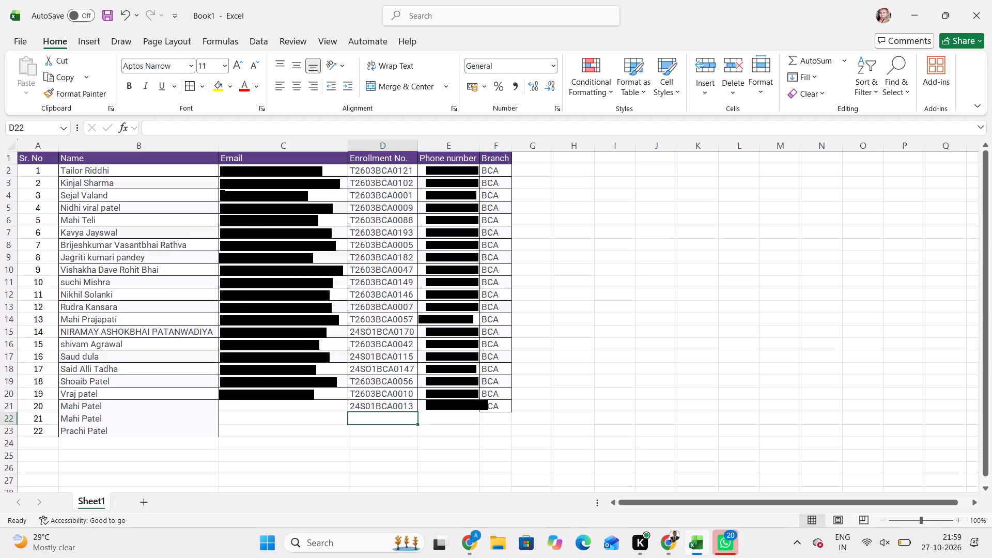
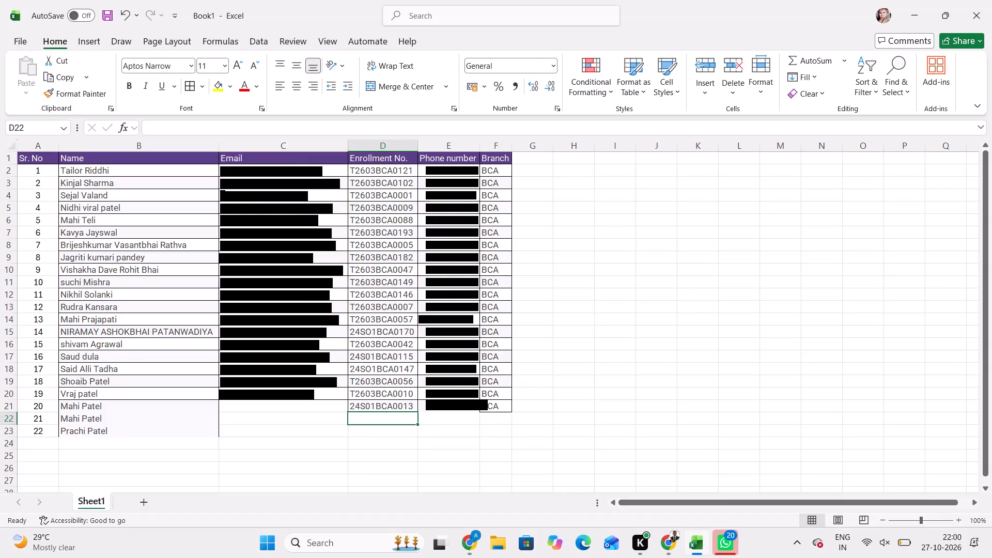
# Enter the student's phone number in E22 and fill the branch in F22 from the cell above.
pyautogui.click(430, 421)
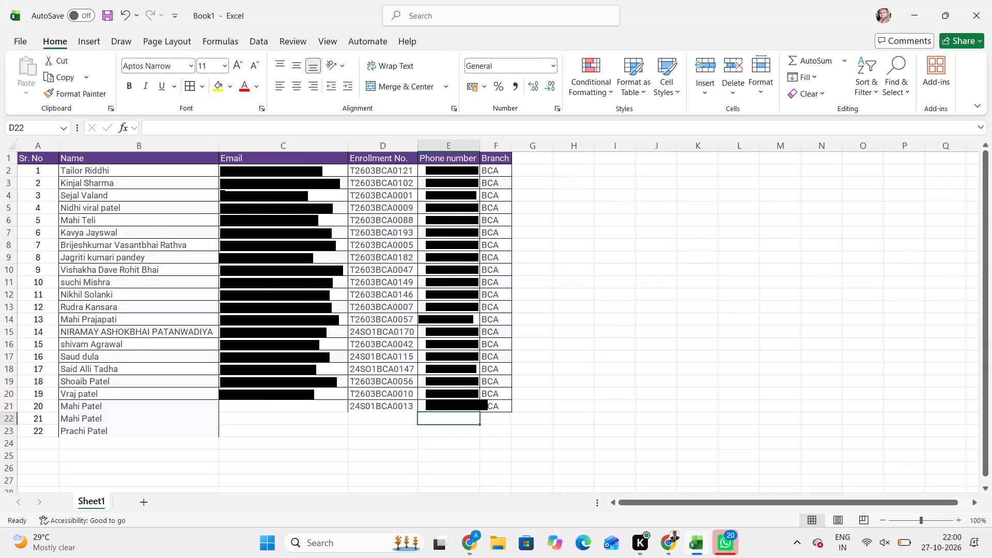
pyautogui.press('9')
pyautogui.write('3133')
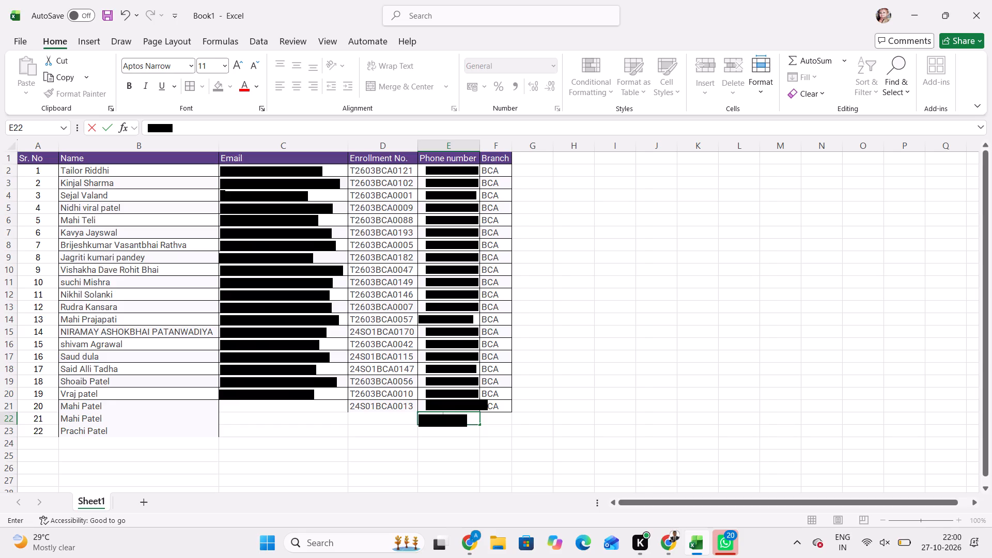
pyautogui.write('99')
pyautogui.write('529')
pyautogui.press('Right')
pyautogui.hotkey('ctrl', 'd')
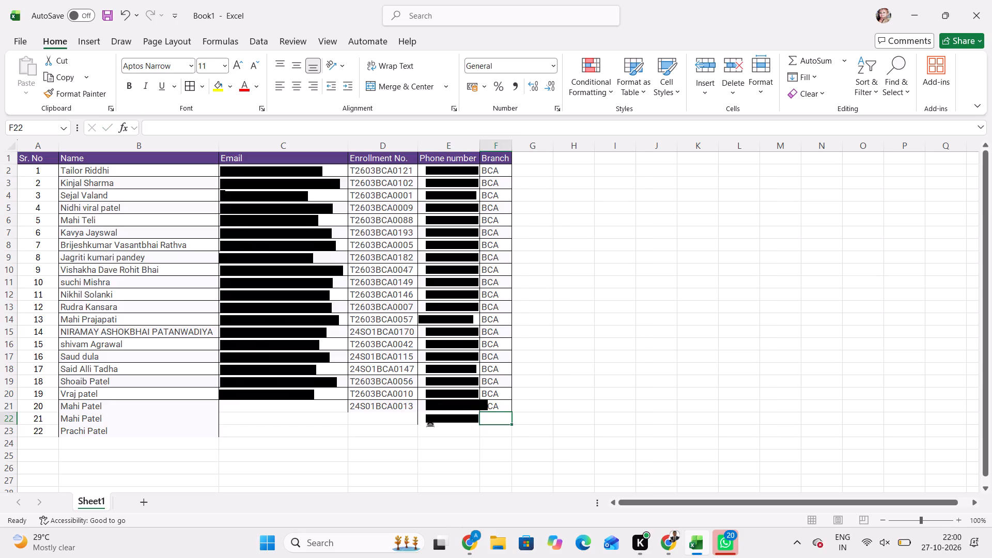
# Fill the enrollment number in D22 from the cell above and change its last two digits to 25.
pyautogui.click(374, 418)
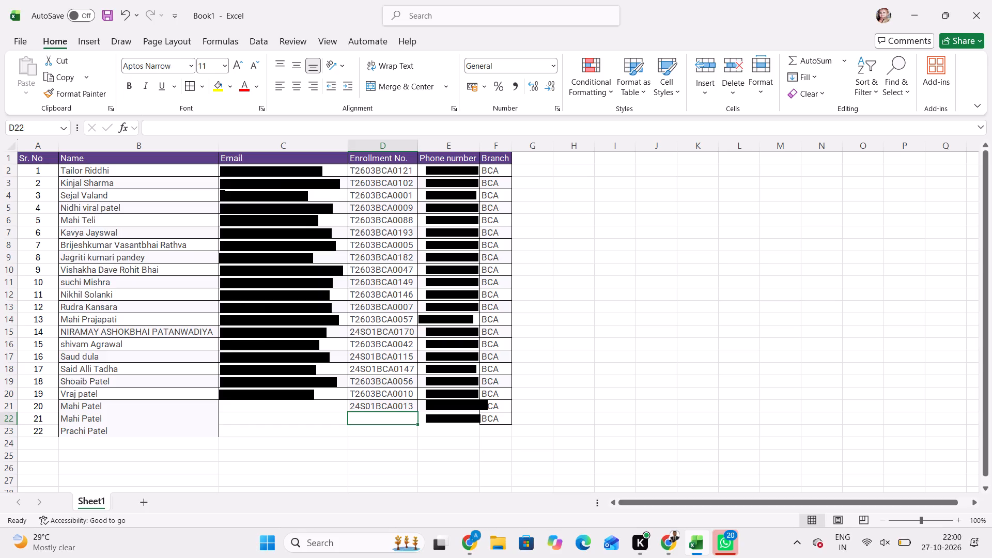
pyautogui.hotkey('ctrl', 'd')
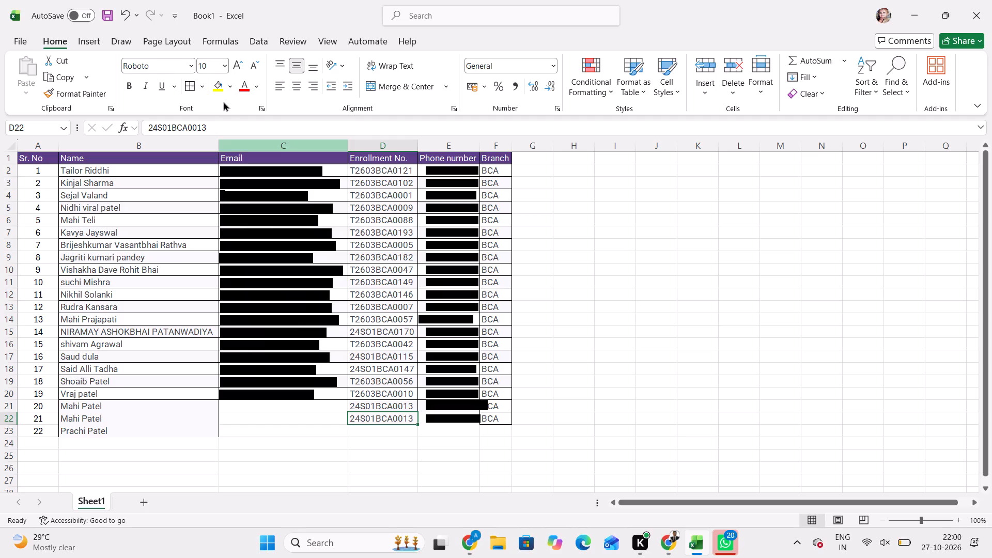
pyautogui.click(209, 127)
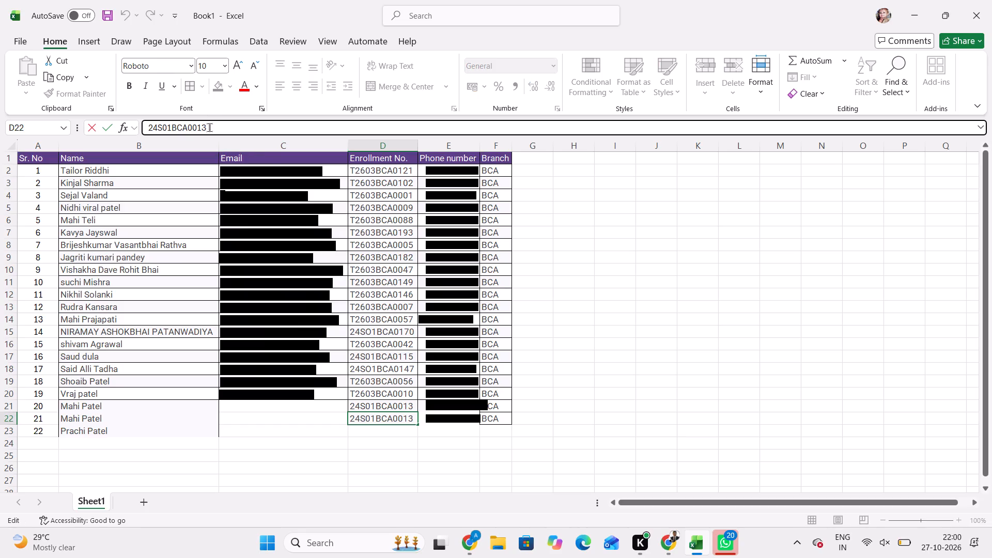
pyautogui.press('BackSpace')
pyautogui.press('BackSpace')
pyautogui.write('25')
pyautogui.click(384, 442)
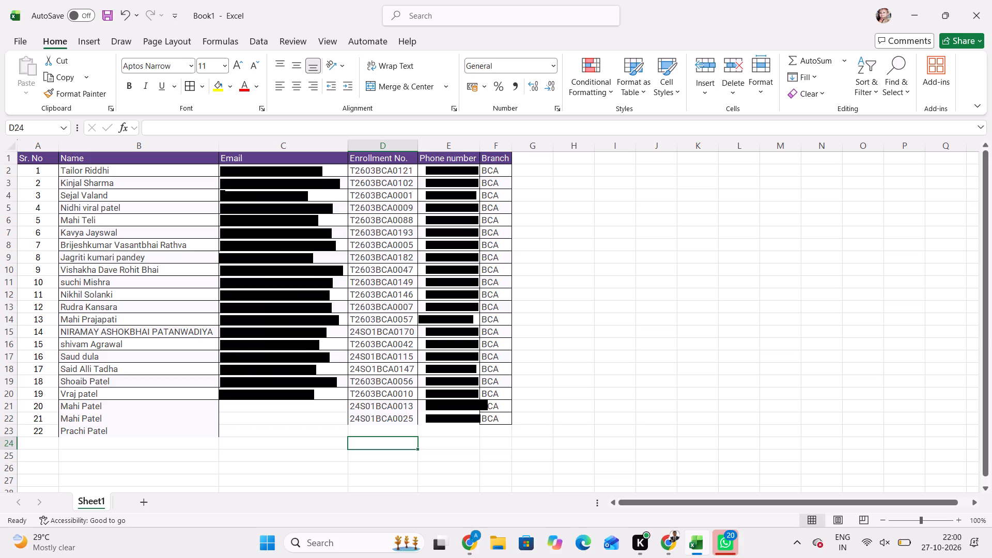
# Move the enrollment number, phone number and branch from D22:F22 down to row 23, serial number 22.
pyautogui.moveTo(378, 420); pyautogui.dragTo(479, 419)
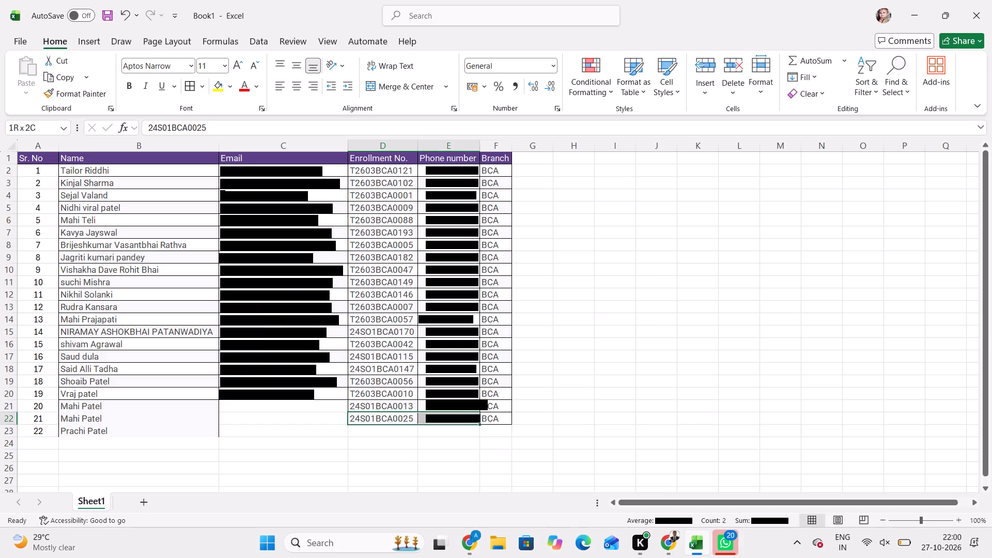
pyautogui.moveTo(479, 419); pyautogui.dragTo(488, 421)
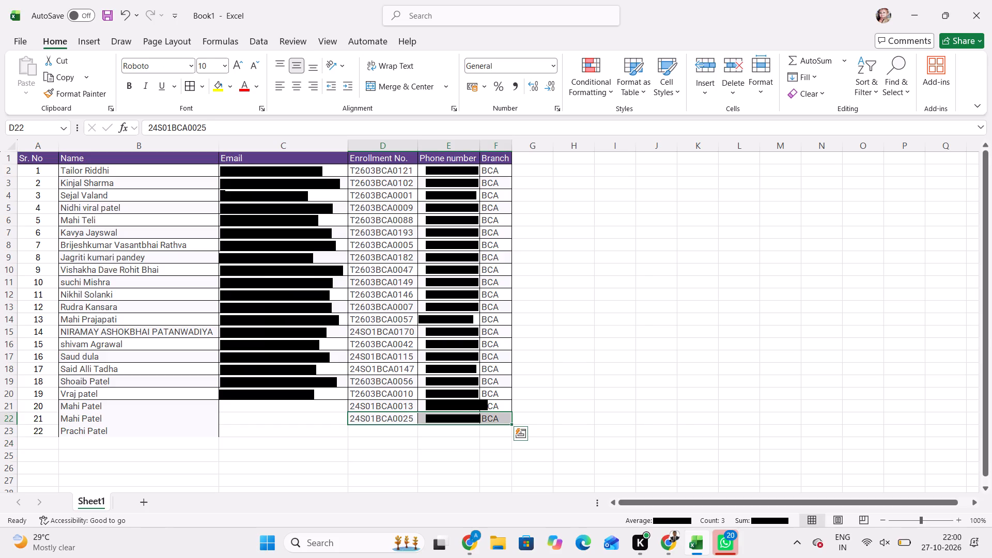
pyautogui.hotkey('ctrl', 'x')
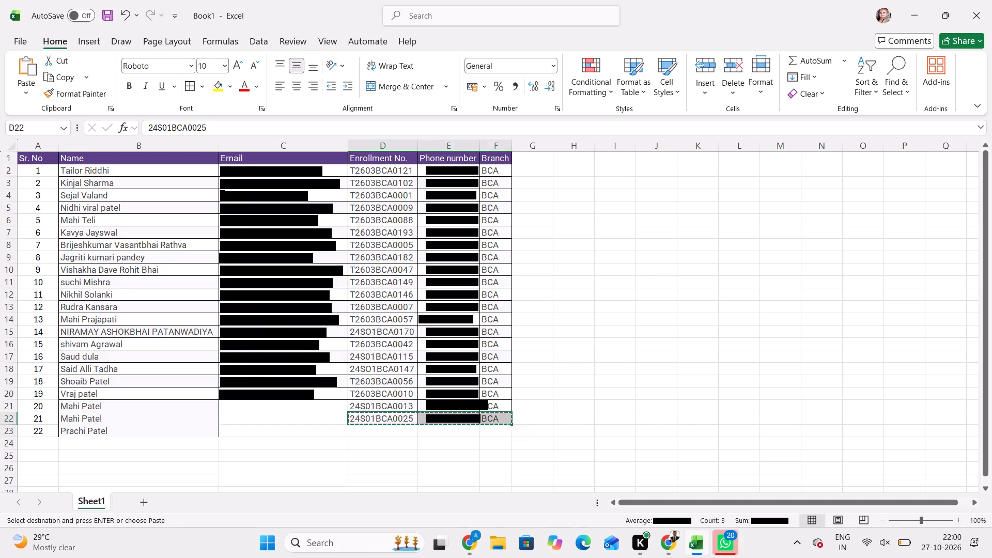
pyautogui.click(387, 431)
pyautogui.hotkey('ctrl', 'v')
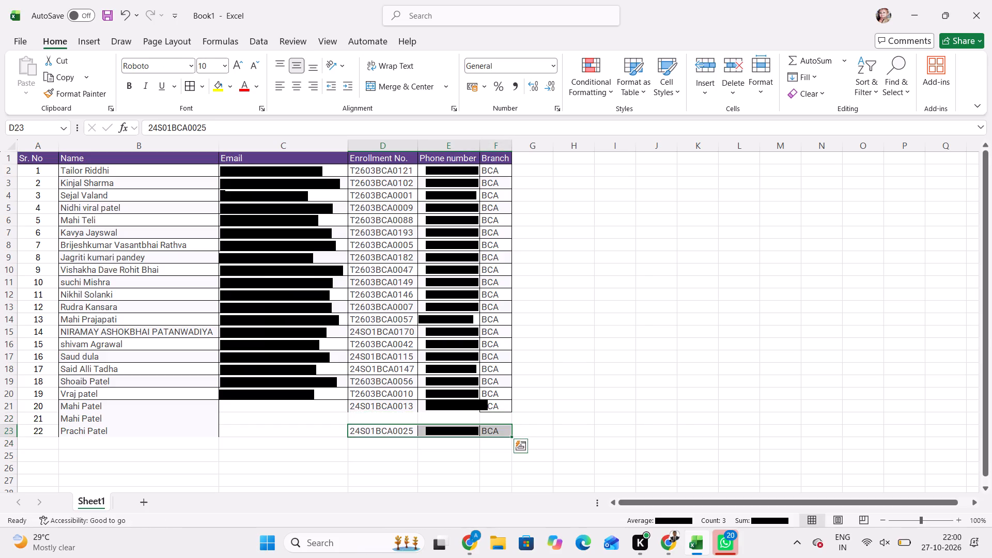
pyautogui.click(314, 401)
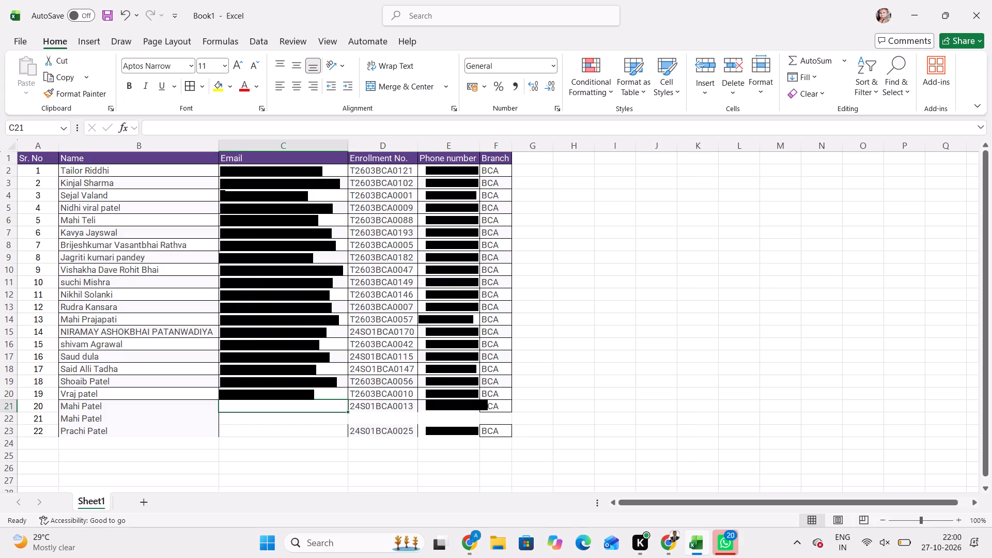
# Apply all borders to the whole table, A1:F23.
pyautogui.moveTo(33, 161); pyautogui.dragTo(483, 429)
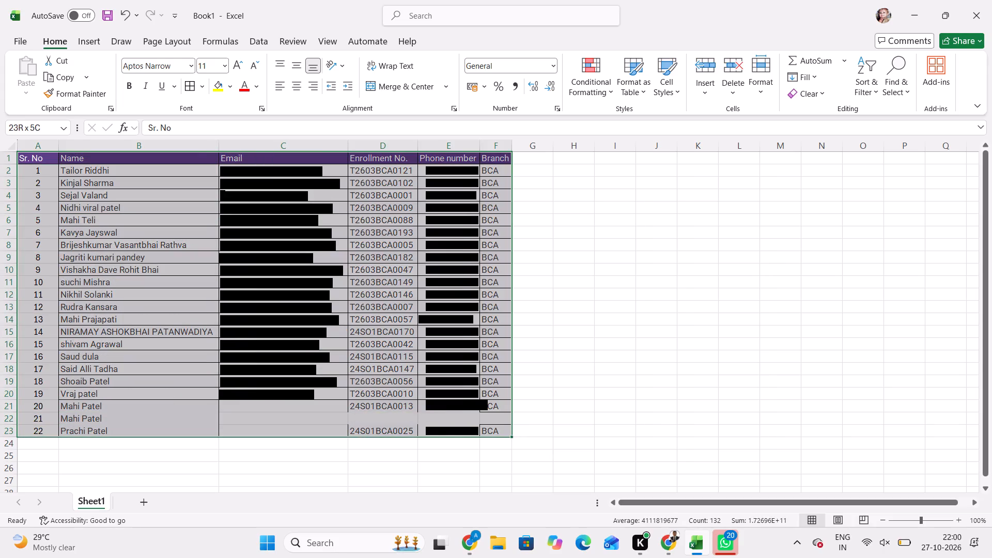
pyautogui.moveTo(483, 429); pyautogui.dragTo(486, 428)
pyautogui.click(188, 85)
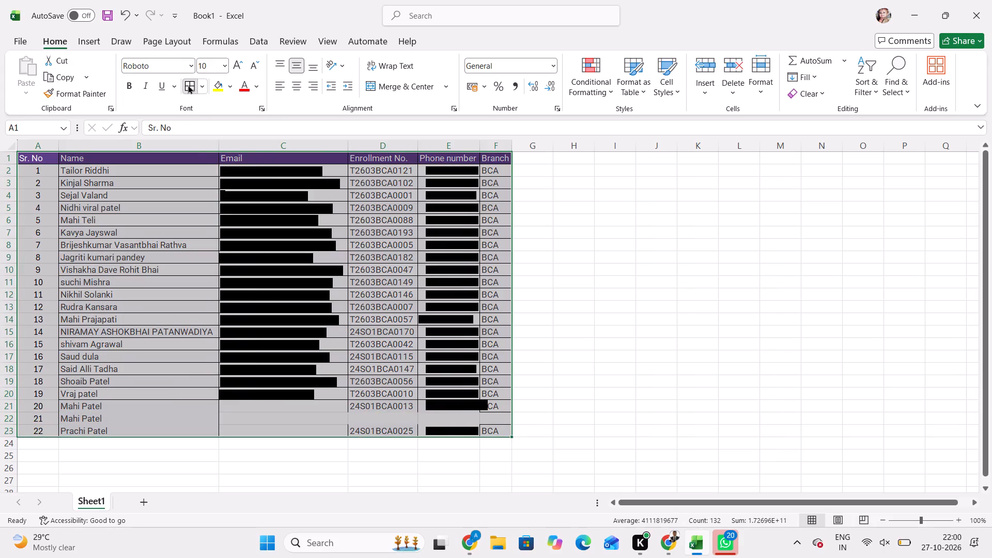
pyautogui.click(295, 307)
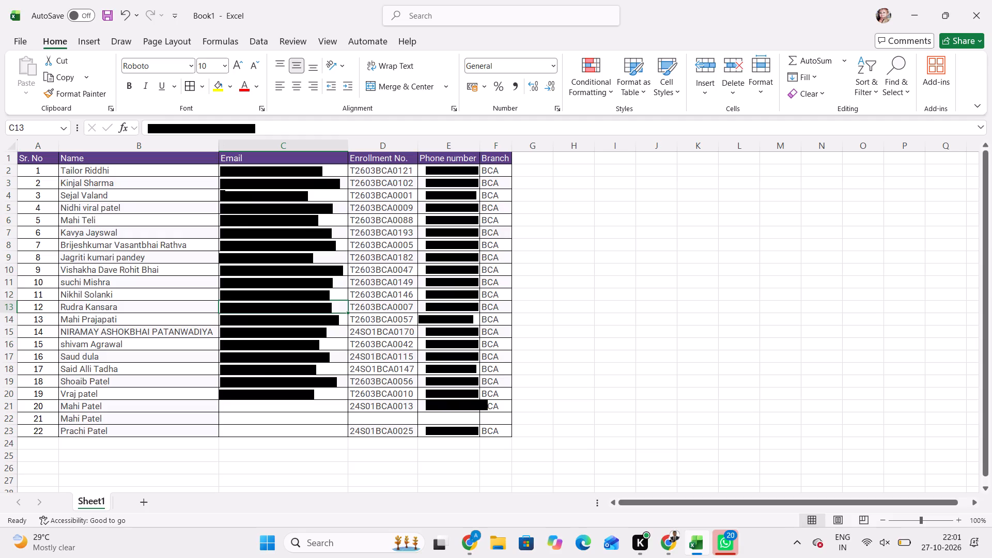
# Enter N/A in the email cells C21 to C23 for the three added students.
pyautogui.click(272, 407)
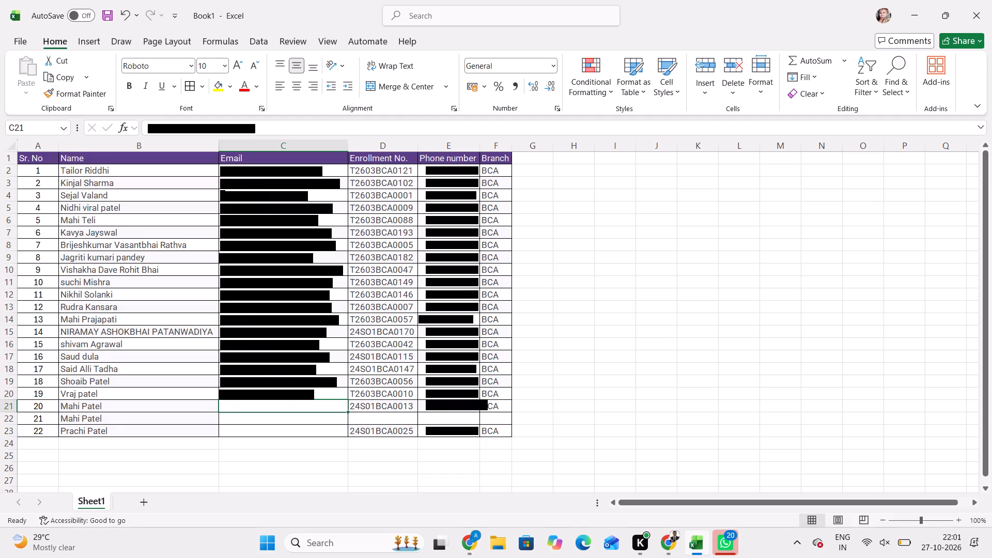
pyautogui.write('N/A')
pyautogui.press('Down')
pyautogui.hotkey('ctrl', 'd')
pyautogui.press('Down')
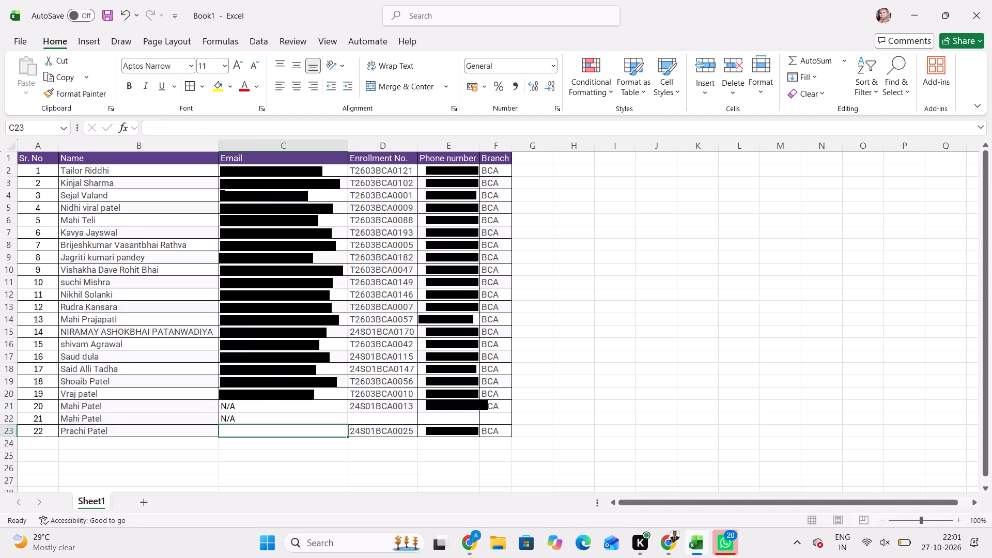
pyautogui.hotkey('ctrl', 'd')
# Enter BCA as the branch in F22 for serial number 21.
pyautogui.click(495, 418)
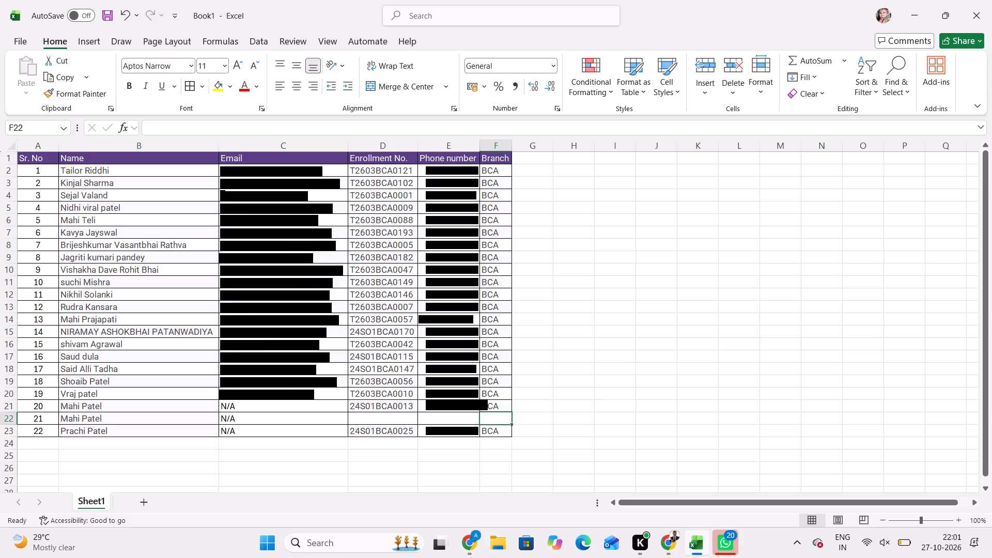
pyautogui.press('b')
pyautogui.hotkey('ctrl', 's')
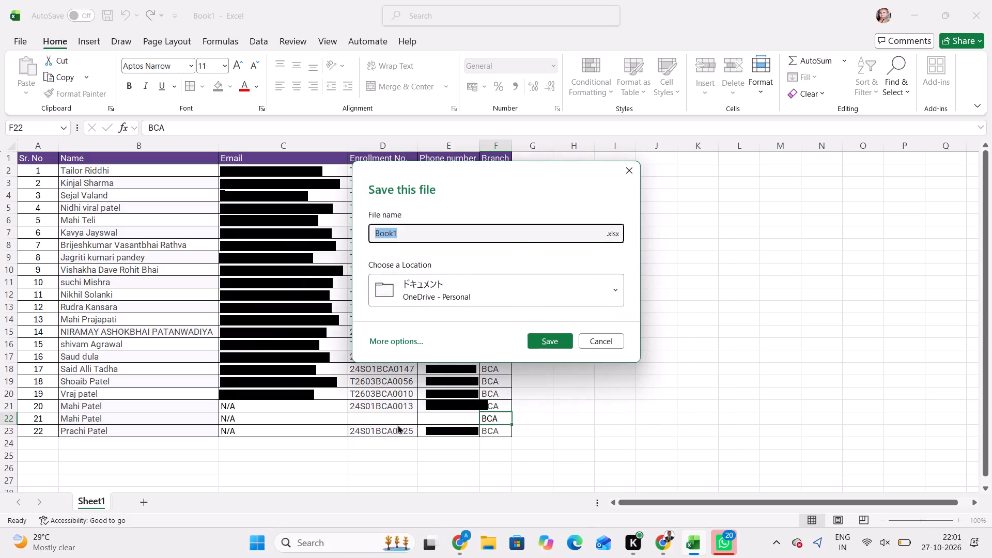
pyautogui.click(592, 343)
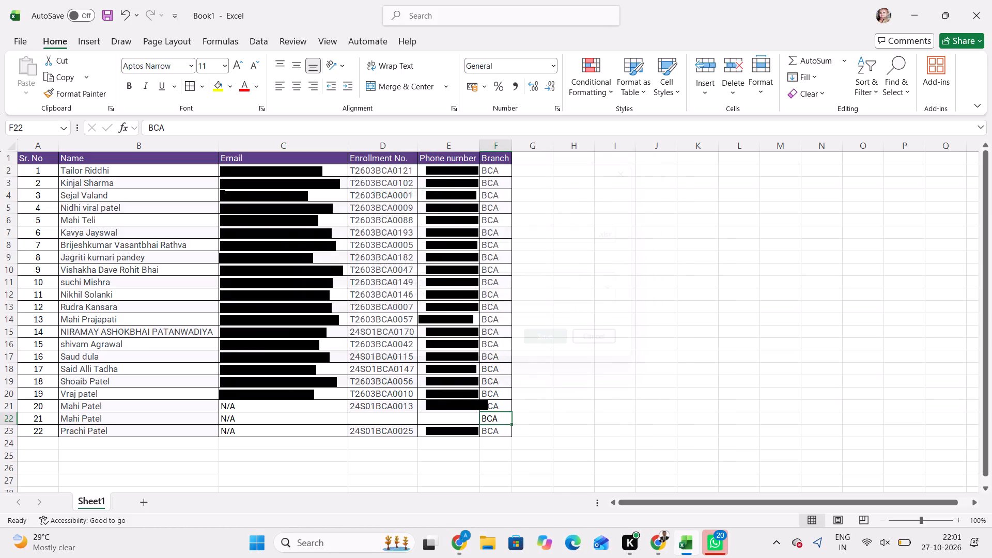
pyautogui.click(394, 419)
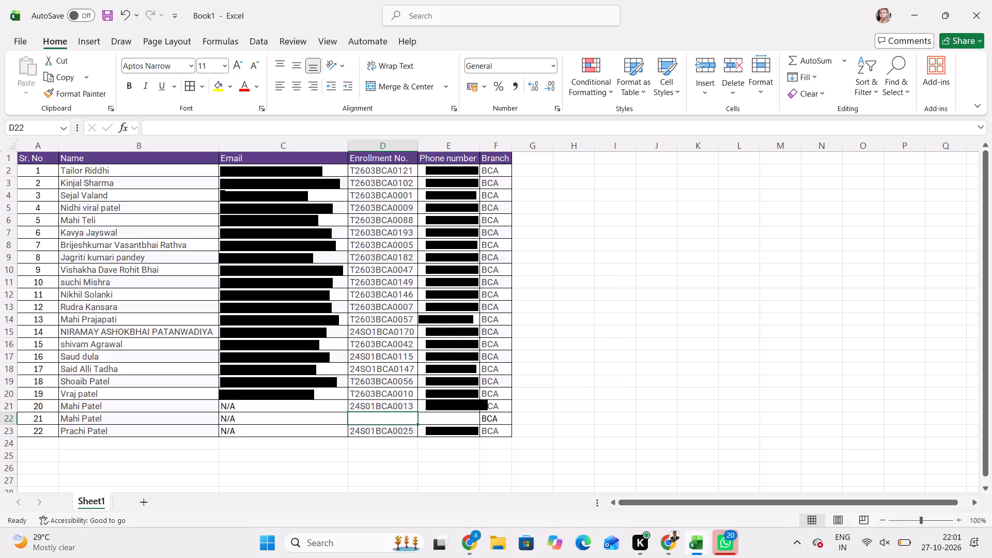
# Save the workbook in the Downloads folder under the name "Student_list Tops Tech".
pyautogui.hotkey('ctrl', 's')
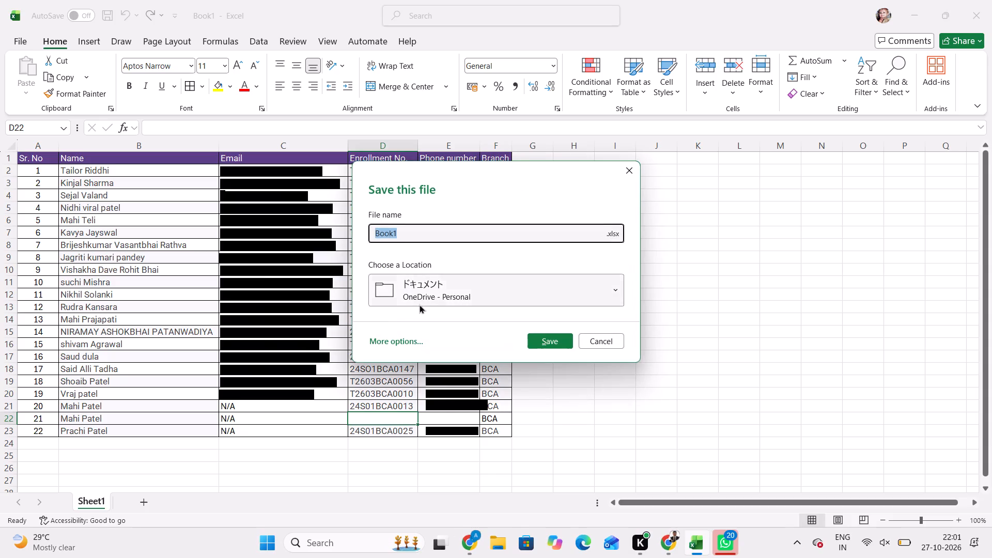
pyautogui.click(448, 286)
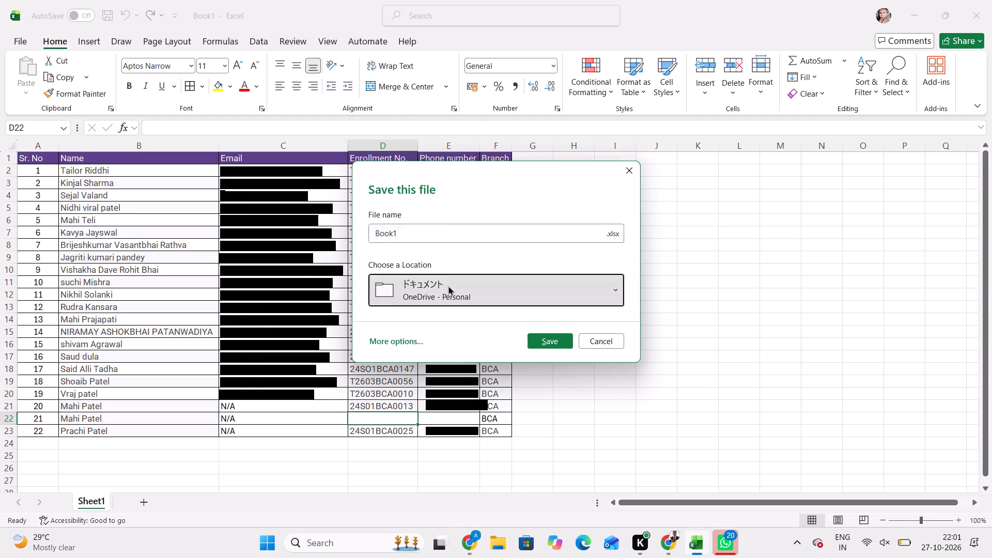
pyautogui.click(450, 138)
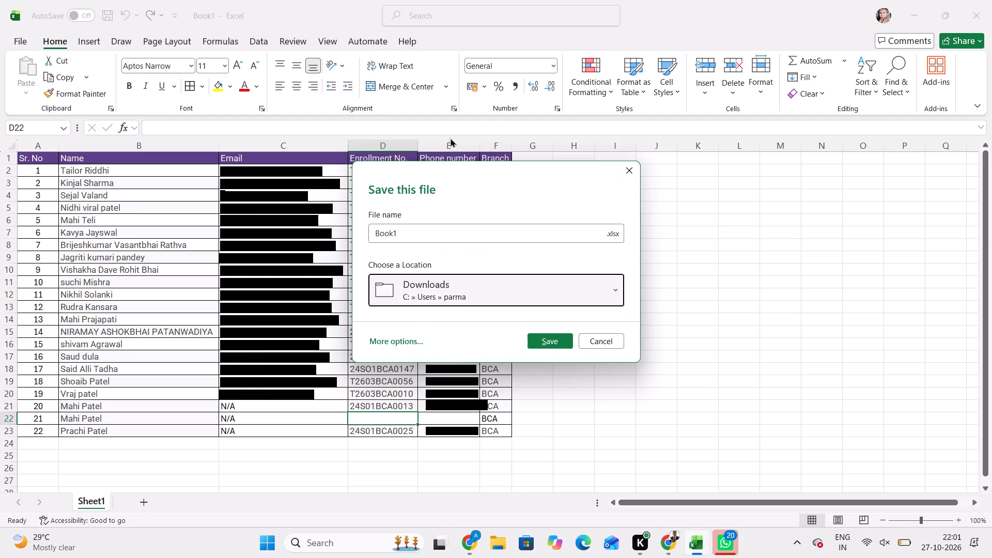
pyautogui.click(405, 234)
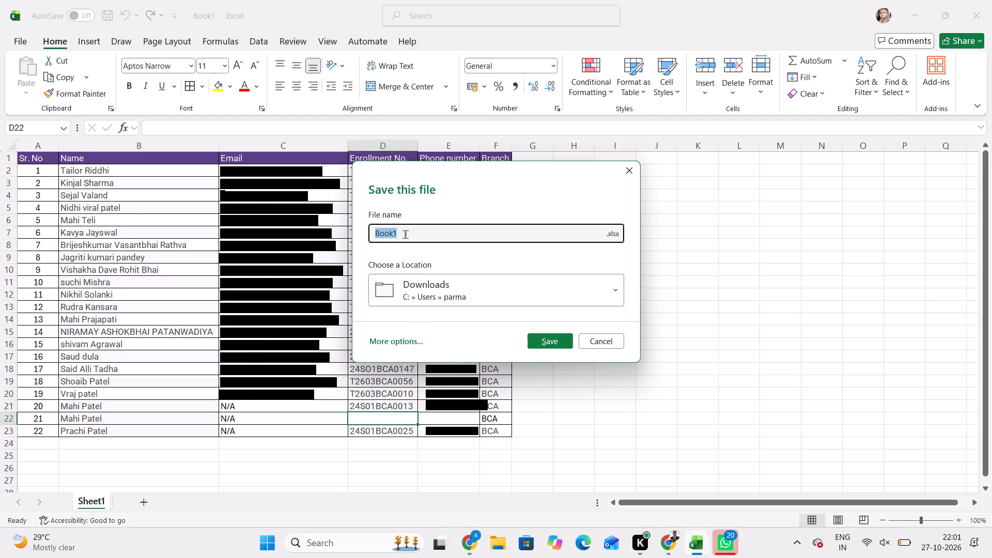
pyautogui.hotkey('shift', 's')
pyautogui.press('BackSpace')
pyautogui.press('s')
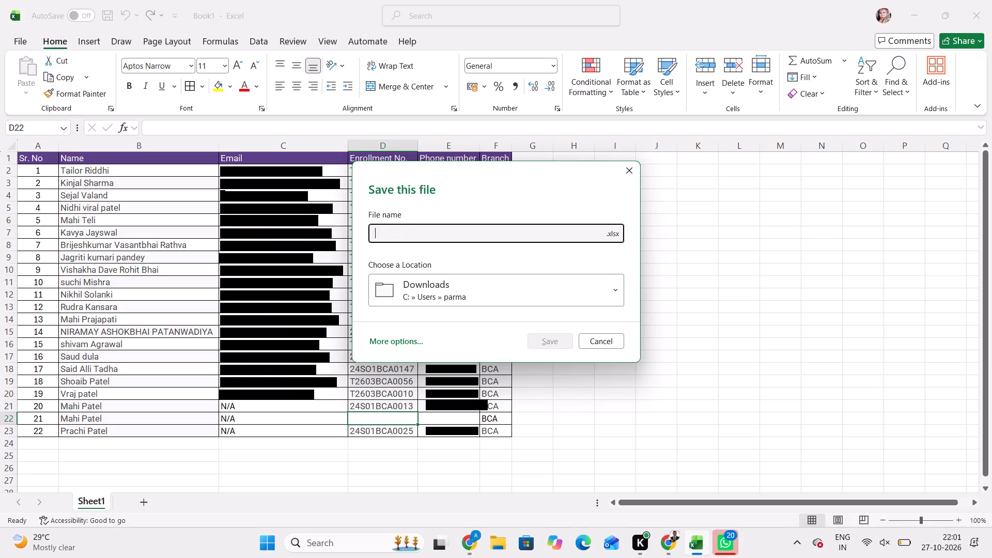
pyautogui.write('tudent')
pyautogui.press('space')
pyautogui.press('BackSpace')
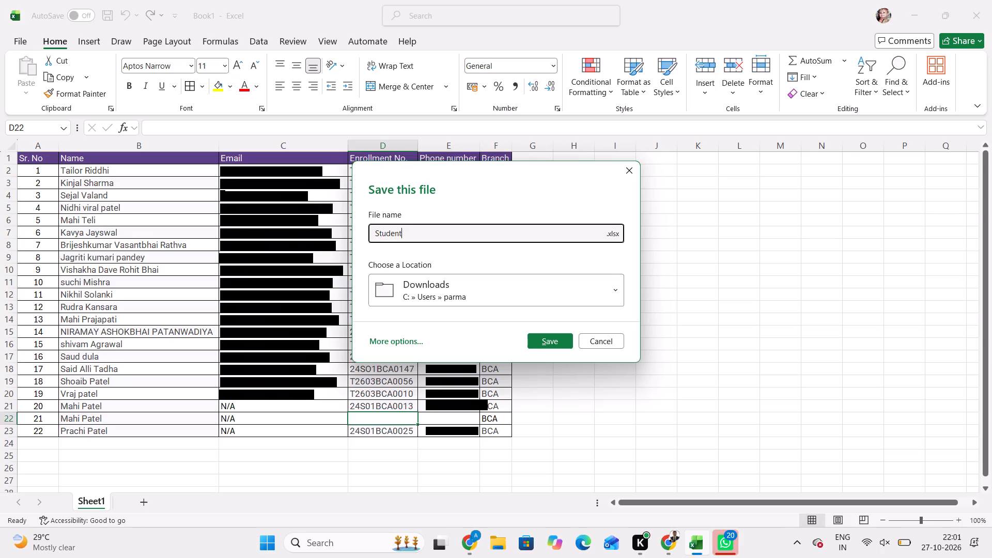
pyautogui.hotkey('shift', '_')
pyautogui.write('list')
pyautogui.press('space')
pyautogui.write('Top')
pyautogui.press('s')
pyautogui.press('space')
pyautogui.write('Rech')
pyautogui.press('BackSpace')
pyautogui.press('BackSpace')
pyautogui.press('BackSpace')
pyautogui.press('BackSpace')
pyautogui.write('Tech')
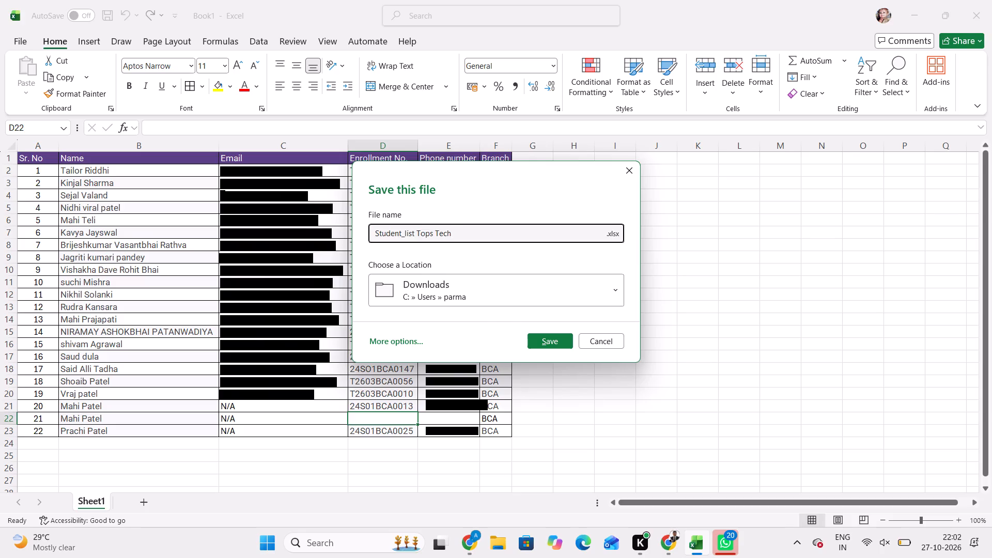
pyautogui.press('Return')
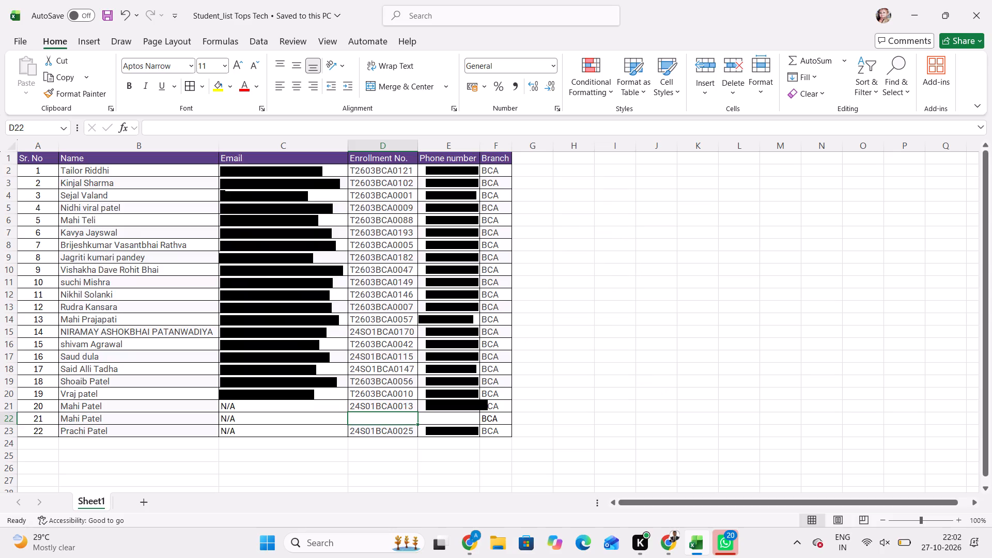
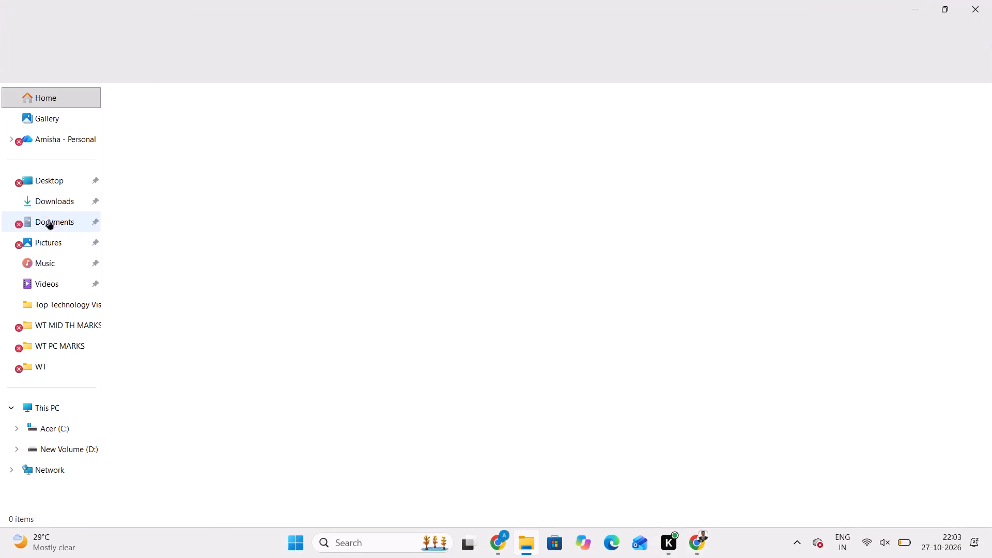
# Open the Downloads folder in File Explorer.
pyautogui.click(54, 202)
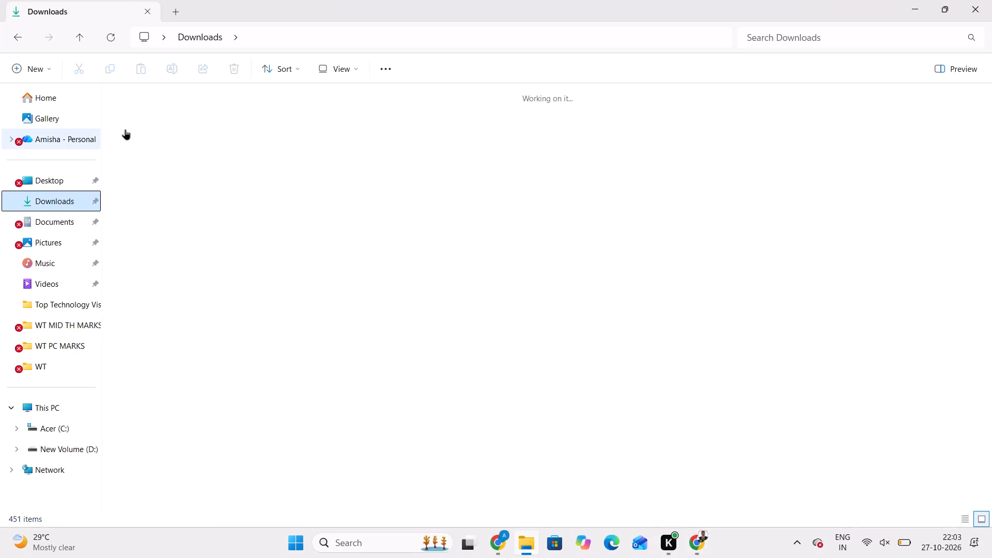
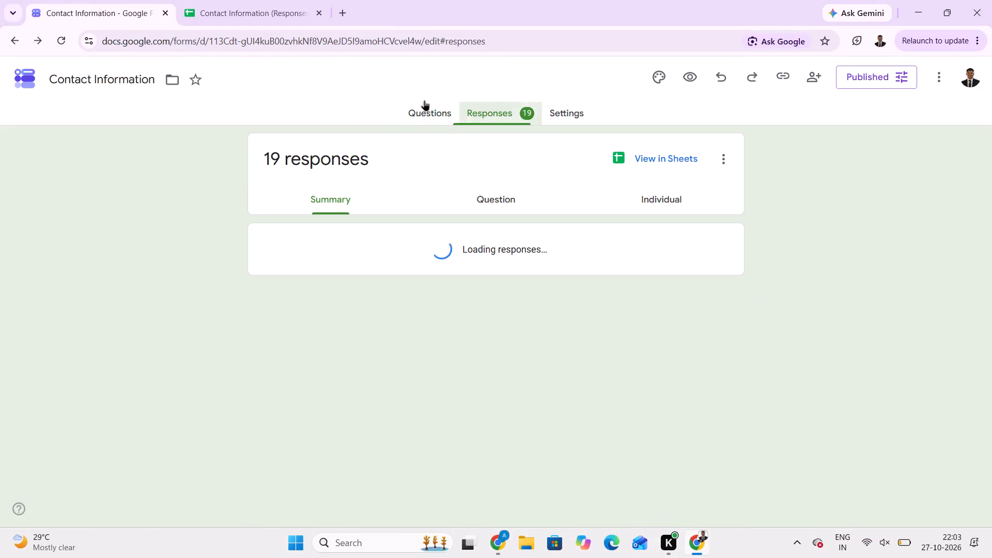
# Switch to the Contact Information (Responses) spreadsheet and deselect the copied response range.
pyautogui.click(244, 8)
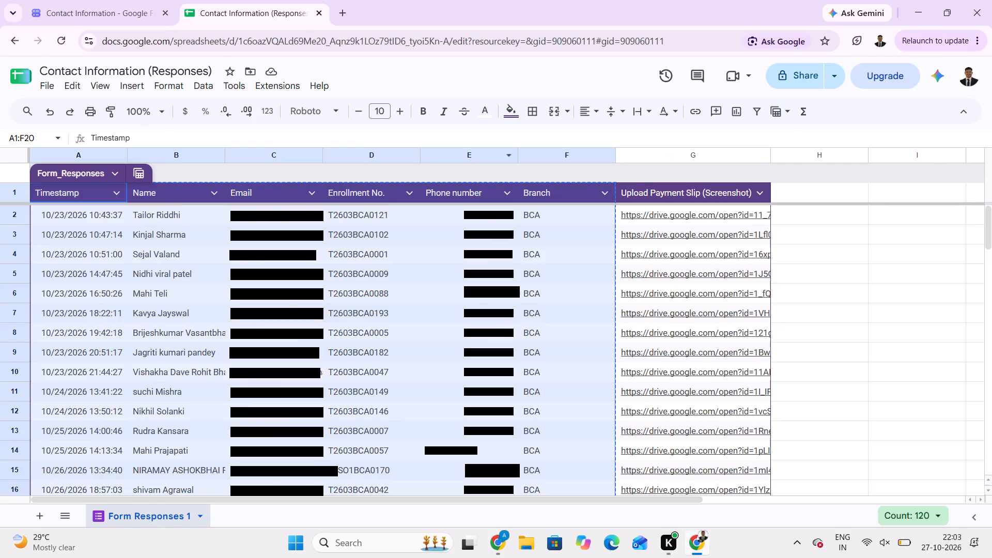
pyautogui.click(513, 287)
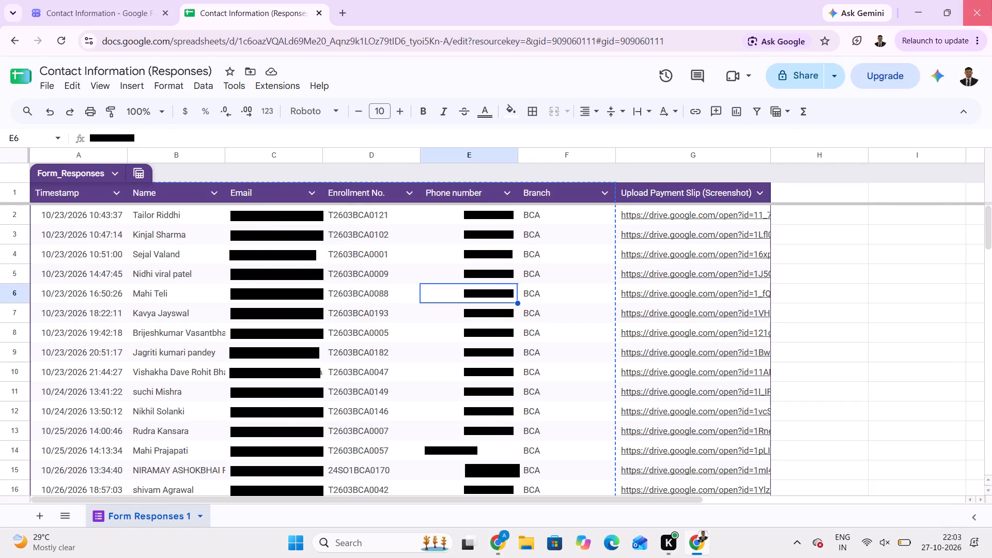